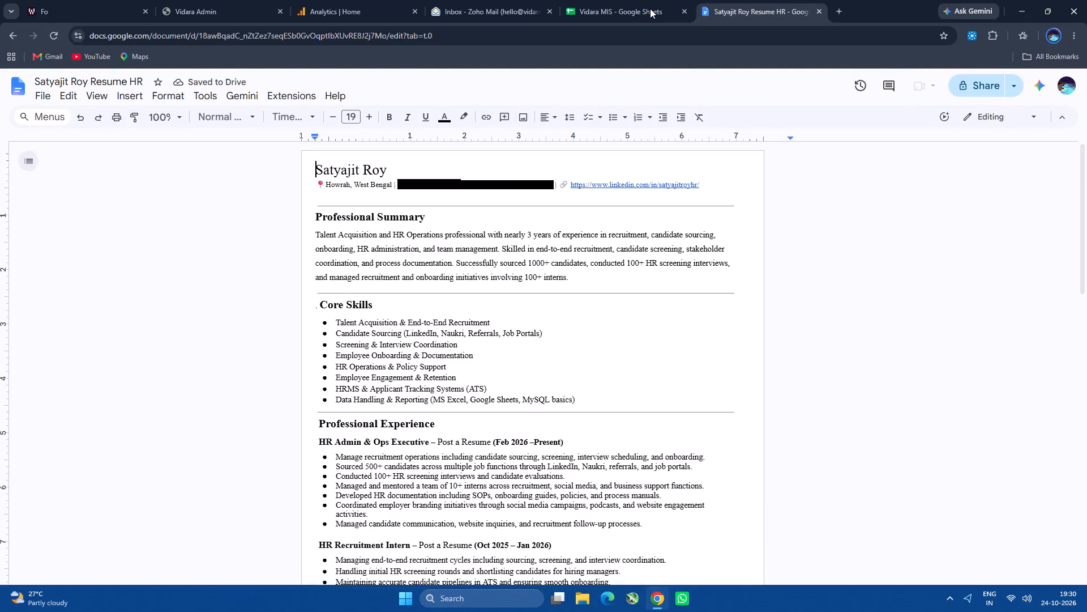
Leave the resume and create a new blank Google Docs document.
click(10, 86)
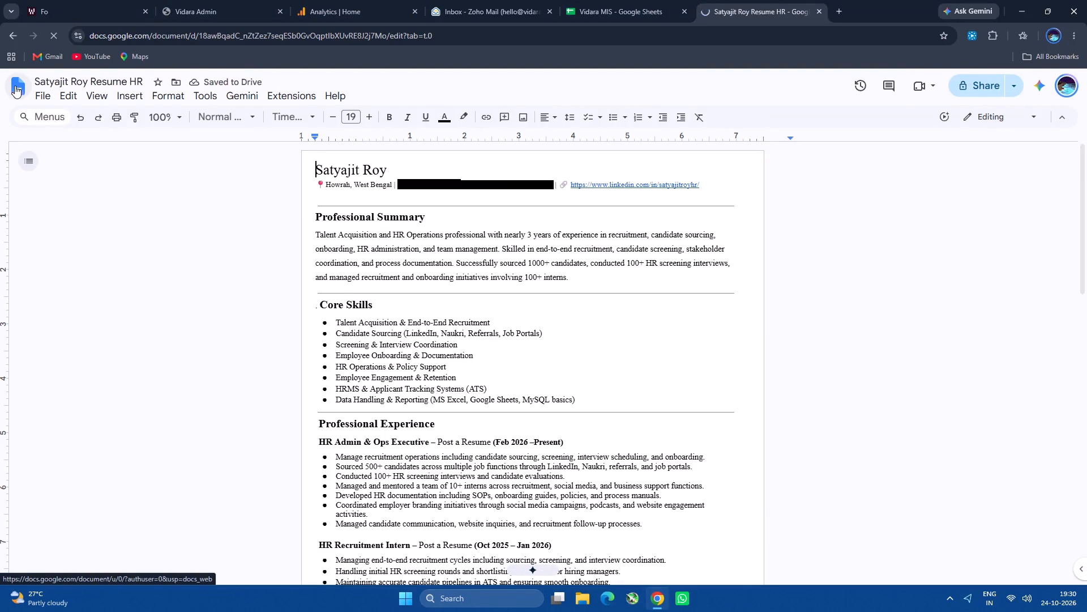
click(236, 219)
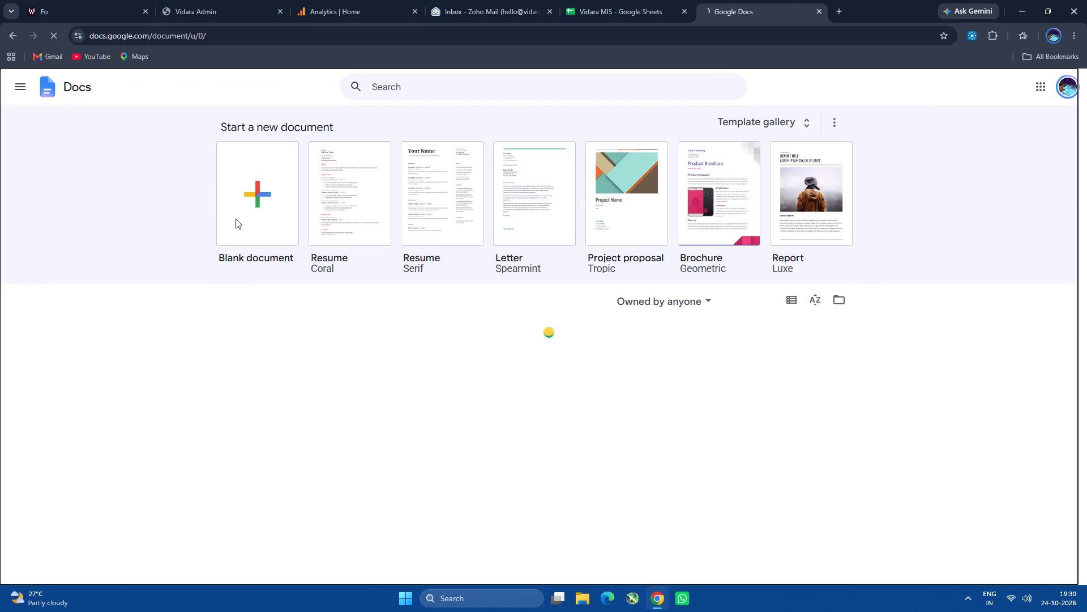
Write the heading line "Admin panel redesign" at the start of the blank document.
text(Admin)
key(space)
text(panel resdesing)
key(BackSpace)
key(BackSpace)
key(BackSpace)
key(BackSpace)
key(BackSpace)
key(BackSpace)
key(BackSpace)
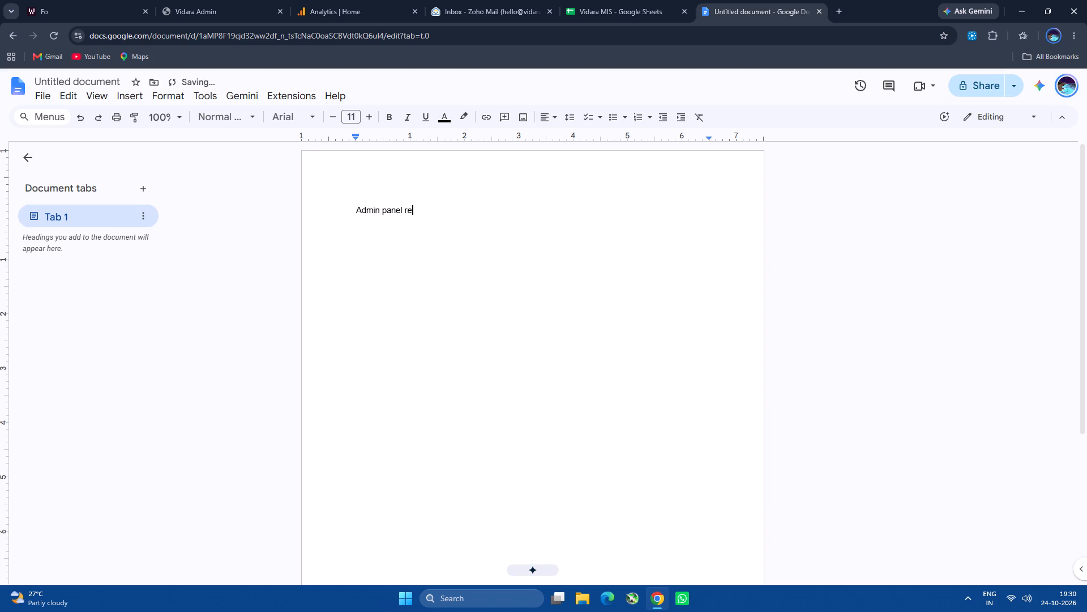
key(e)
key(BackSpace)
text(design)
key(Return)
Format the heading "Admin panel redesign" in Google Sans, size 15, bold.
scroll(447, 216, up, 1)
drag(351, 211, 443, 207)
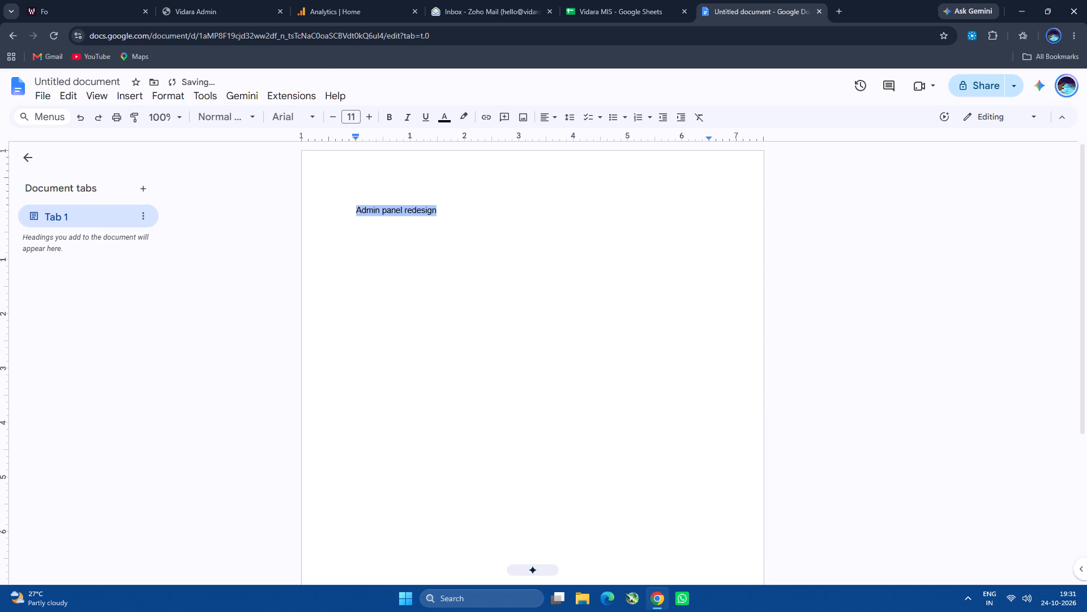
drag(443, 207, 461, 203)
click(283, 110)
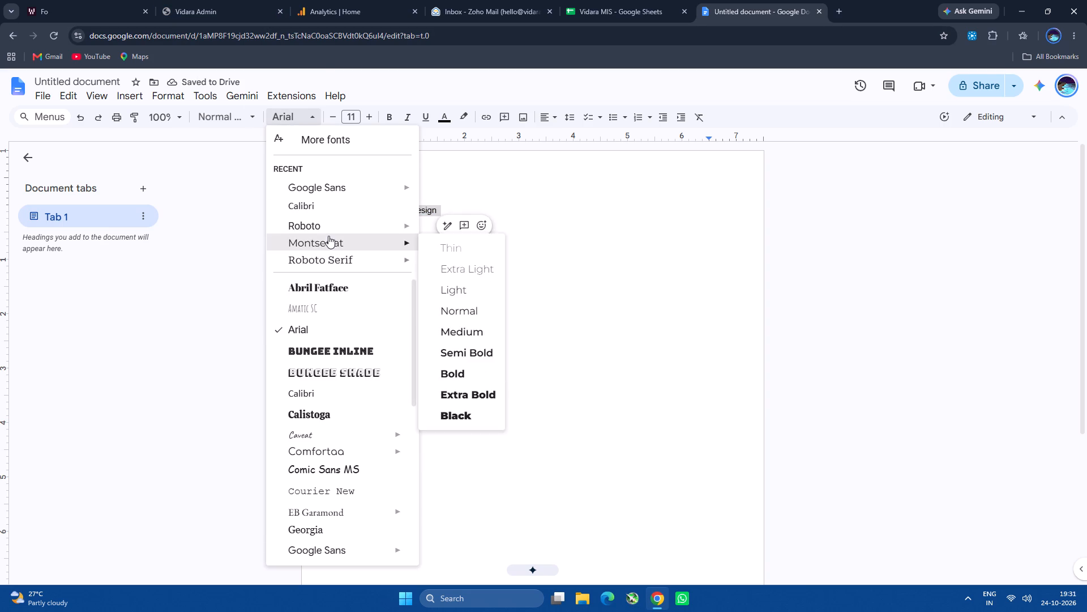
click(330, 186)
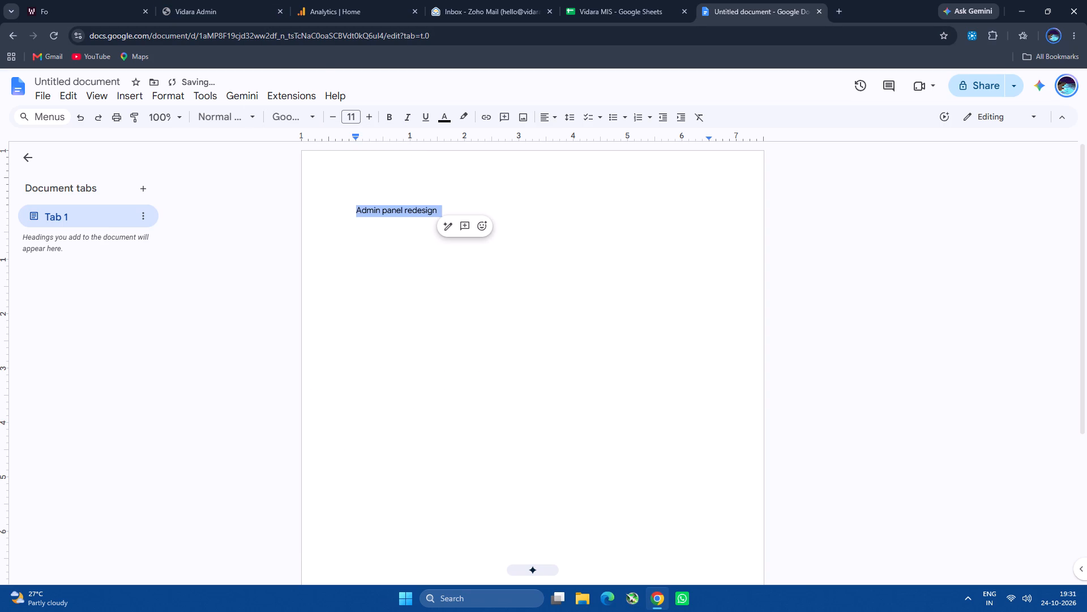
triple_click(375, 113)
click(375, 113)
click(392, 116)
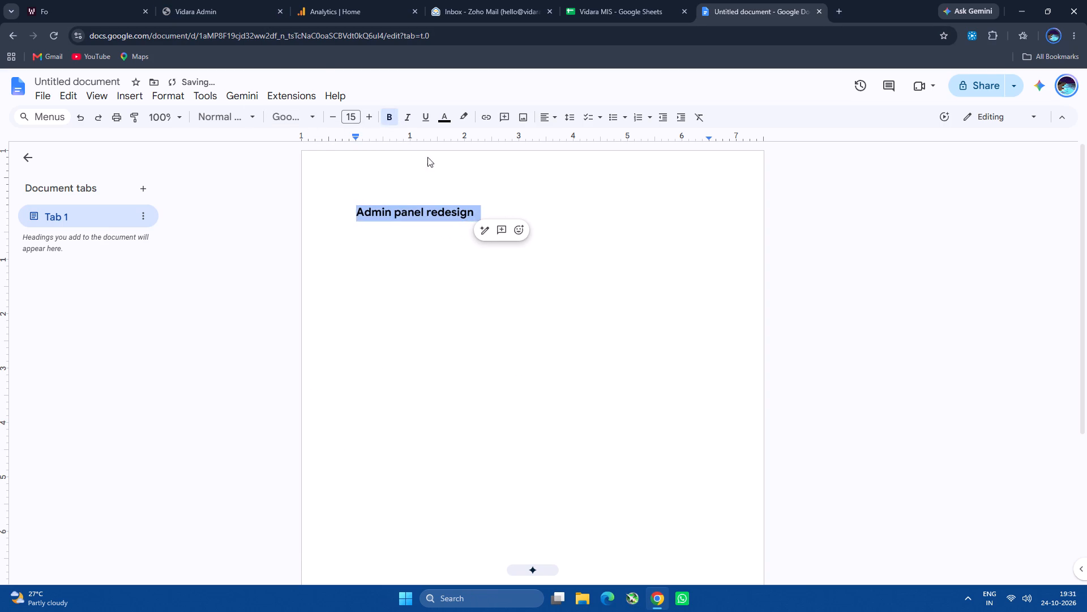
Start a new line below the heading, leaving one blank line between them.
click(513, 207)
key(Return)
key(Return)
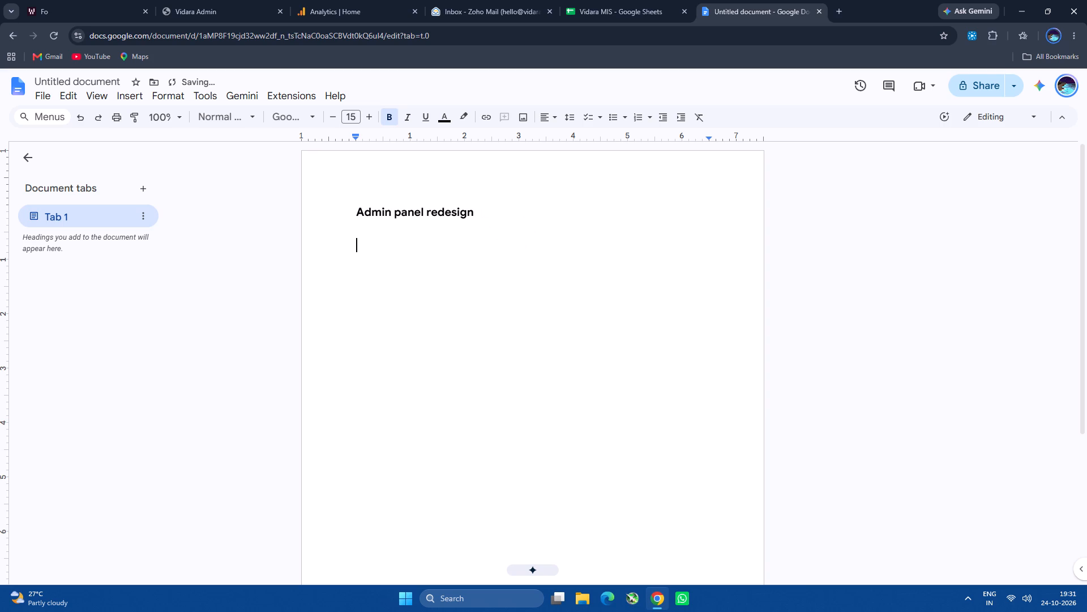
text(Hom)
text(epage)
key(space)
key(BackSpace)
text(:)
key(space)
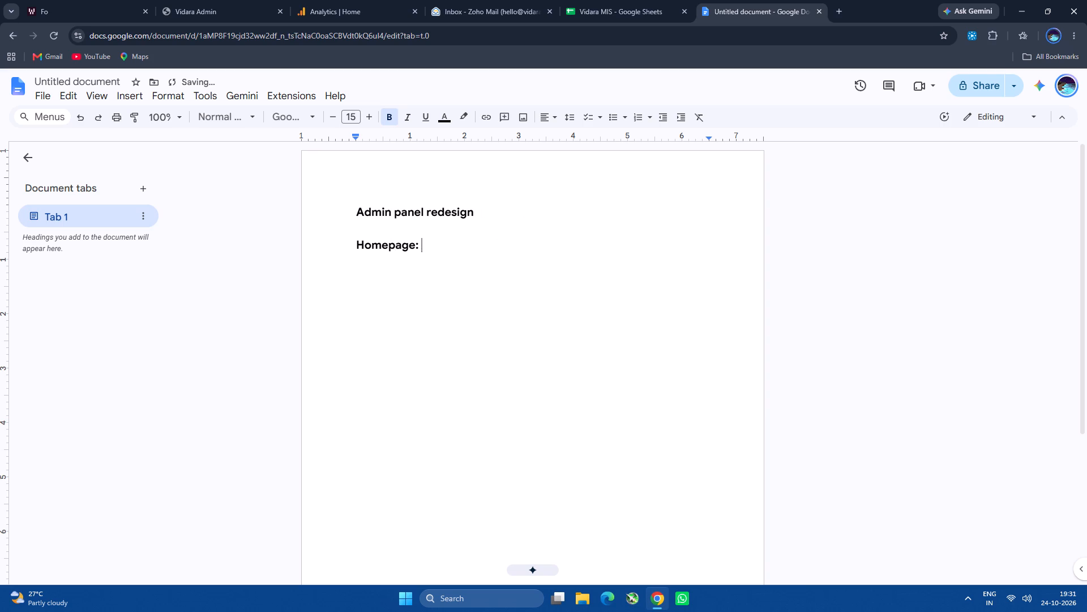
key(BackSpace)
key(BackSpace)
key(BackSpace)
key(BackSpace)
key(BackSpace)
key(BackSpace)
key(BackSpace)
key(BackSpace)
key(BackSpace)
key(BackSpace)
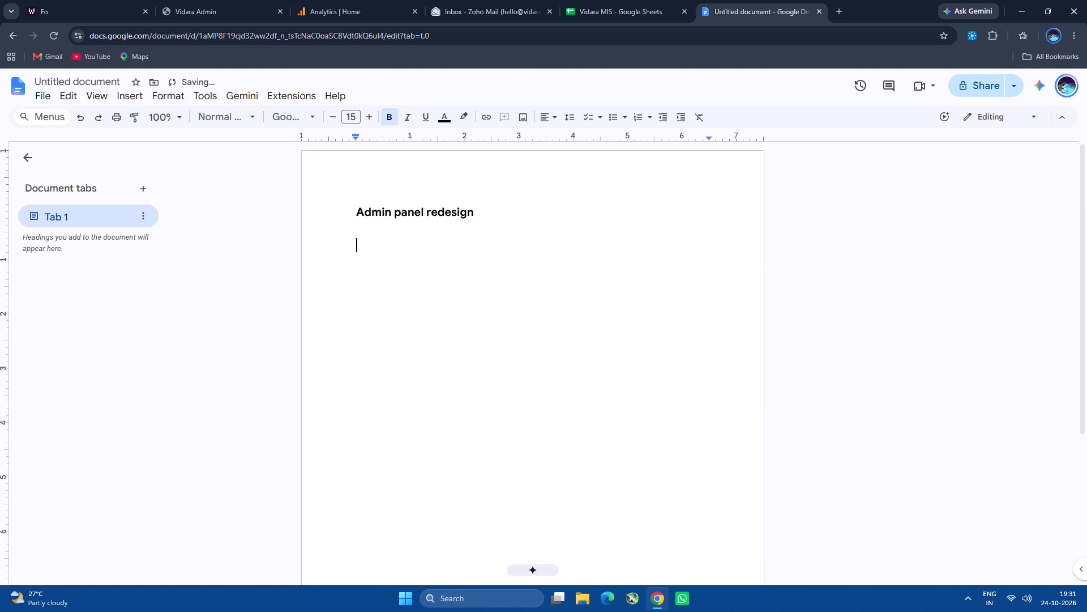
Write the label "Sidebar/Menu" on the new line below the heading.
text(Side)
key(space)
key(BackSpace)
text(bar)
key(space)
key(BackSpace)
key(slash)
text(Menu)
key(space)
key(BackSpace)
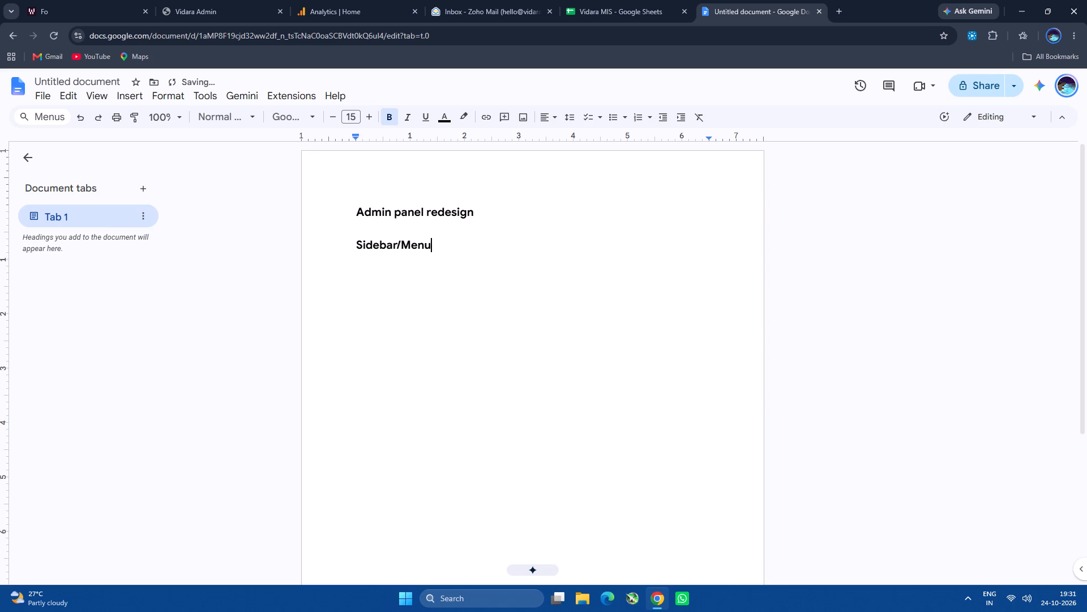
Continue the Sidebar/Menu line with an arrow (→) and the first menu entry "Dashbord,".
key(space)
text(--)
key(BackSpace)
key(BackSpace)
key(BackSpace)
text(--)
text(>)
key(space)
text(Dashbord)
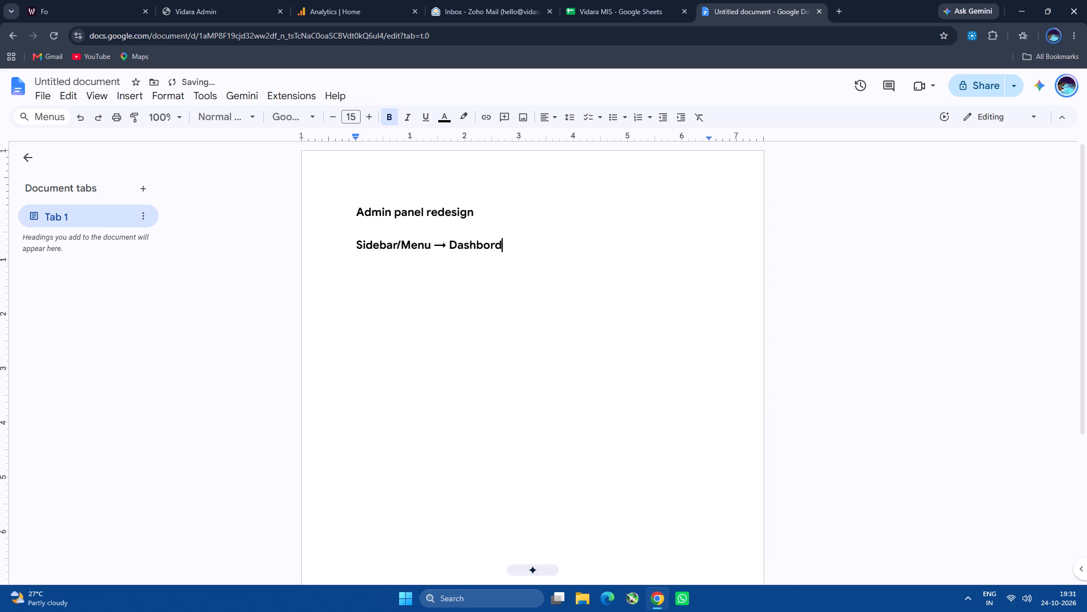
text(,)
key(space)
Switch to the Vidara Admin dashboard to check the entries in its sidebar.
click(168, 0)
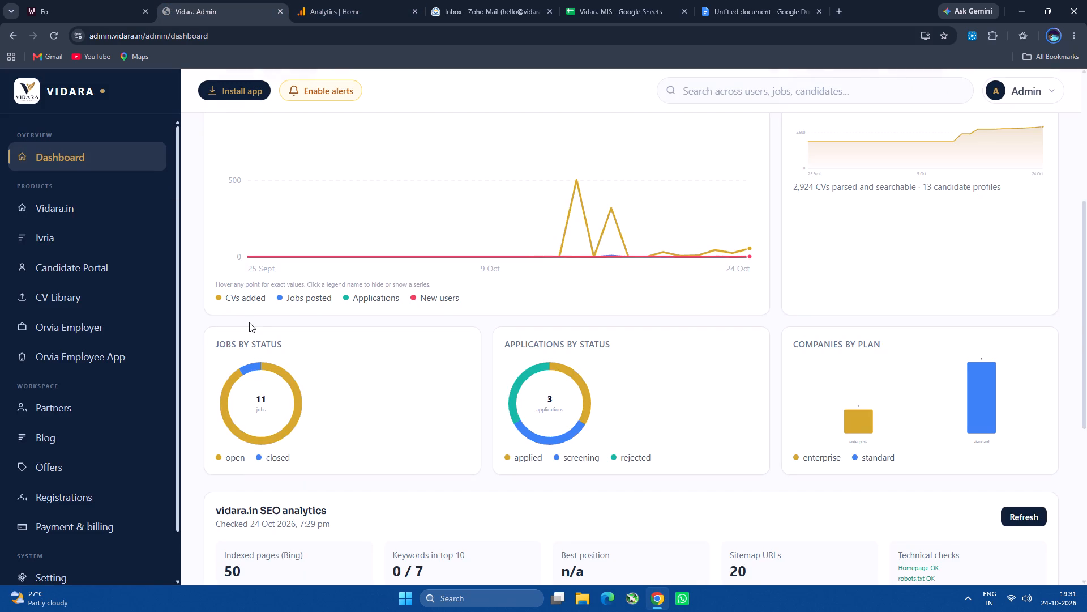
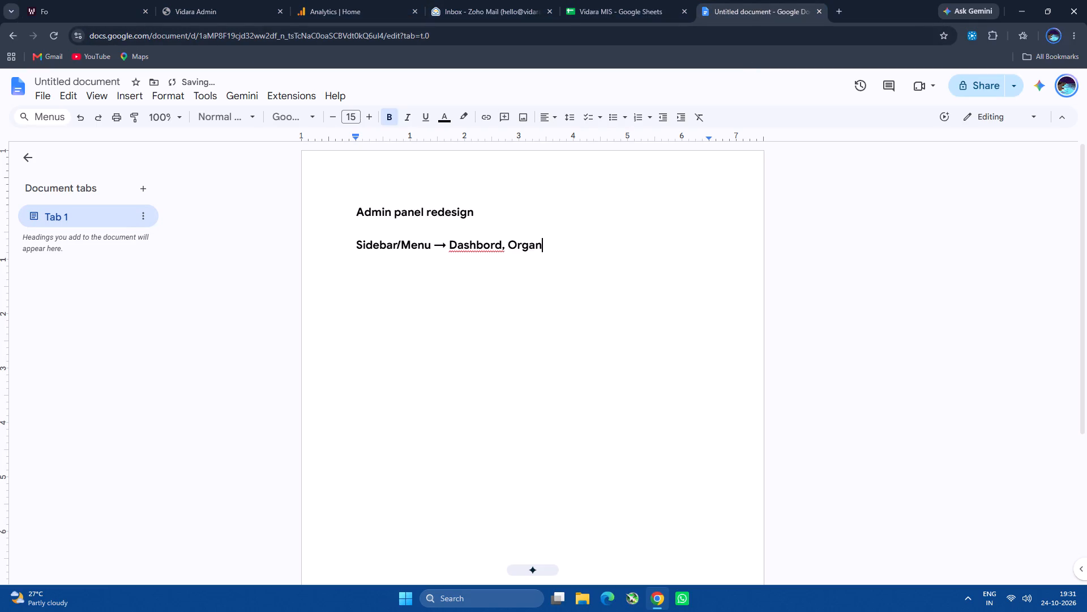
Complete the second entry of the Sidebar/Menu line as "Organisation".
text(isation)
Correct the misspelled first menu entry to "Dashboard" using the spelling suggestion.
click(485, 242)
click(490, 228)
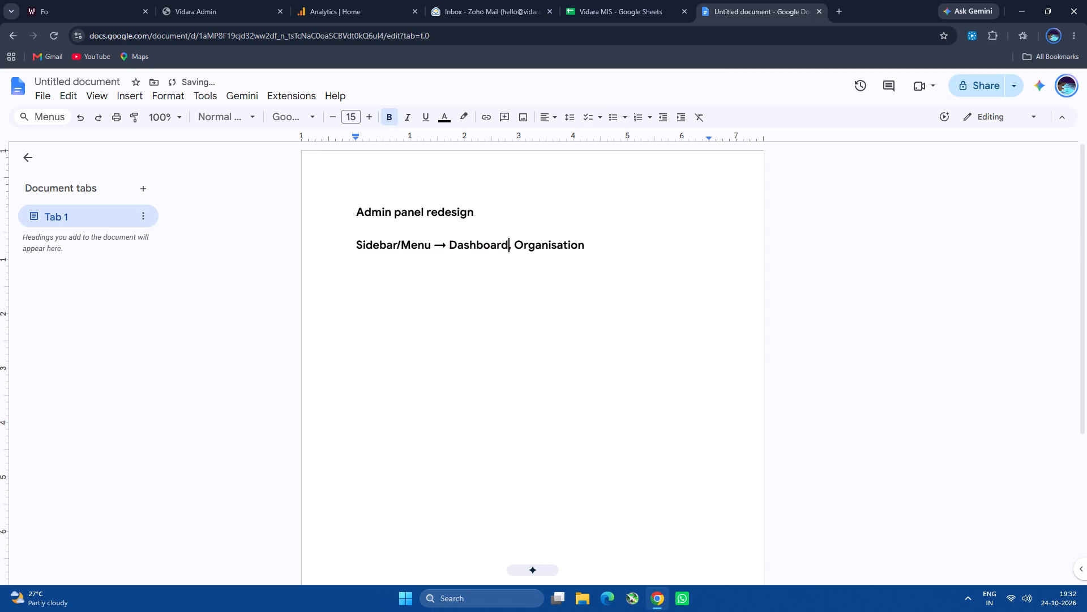
Add the entries "Candidates" and "Products" after Organisation on the Sidebar/Menu line, separated by commas.
click(588, 244)
text(,)
key(space)
text(Candioda)
key(BackSpace)
key(BackSpace)
key(BackSpace)
key(BackSpace)
text(idates)
text(,)
key(space)
text(Products)
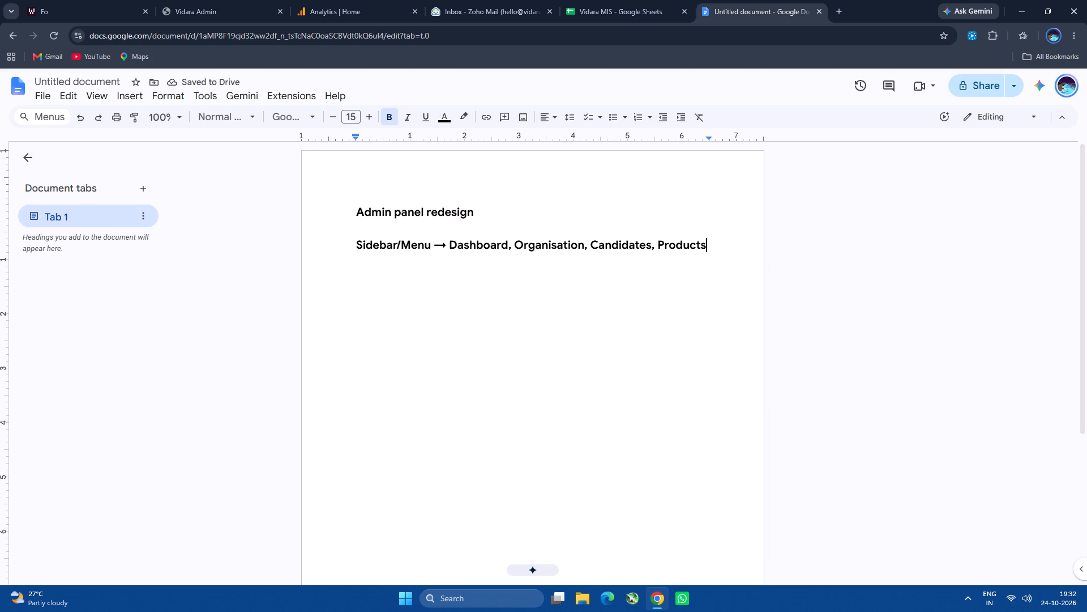
Switch to the Vidara Admin dashboard, open the Ivria page and examine its sections and the sidebar entries.
click(245, 0)
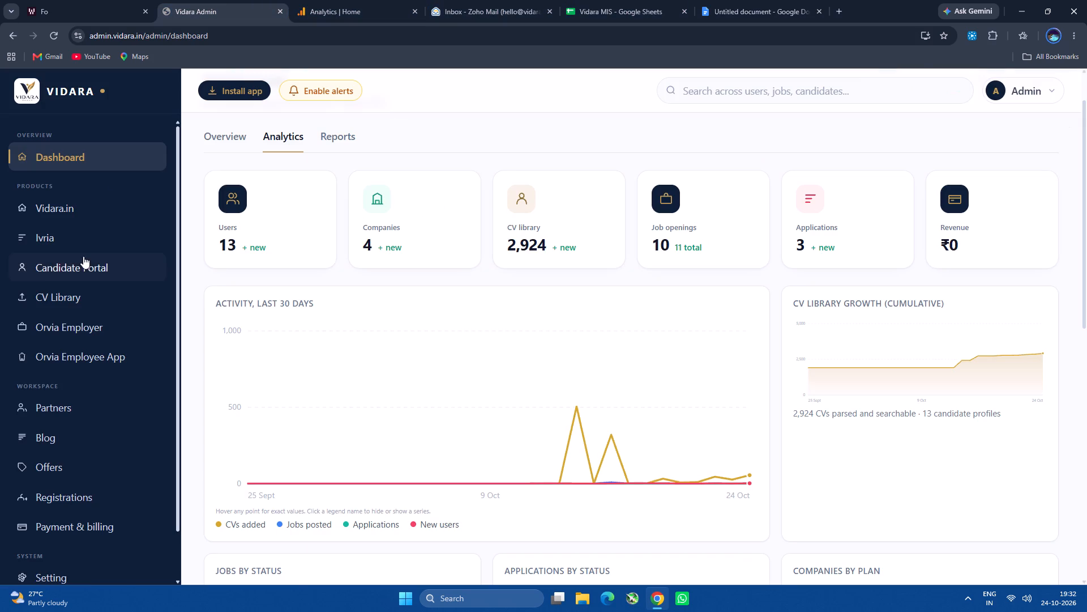
click(78, 236)
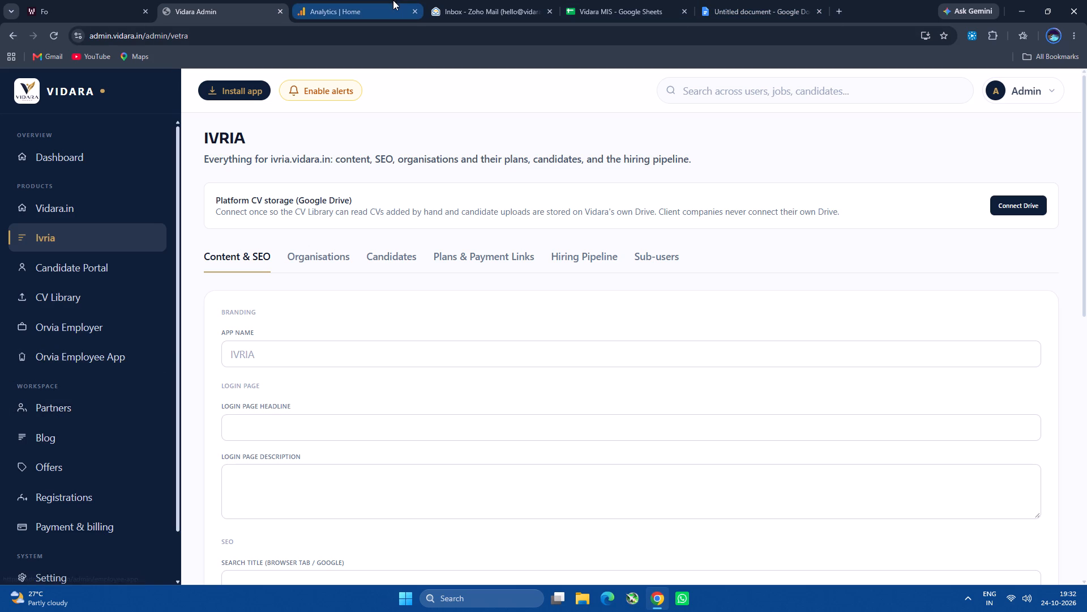
scroll(96, 149, down, 3)
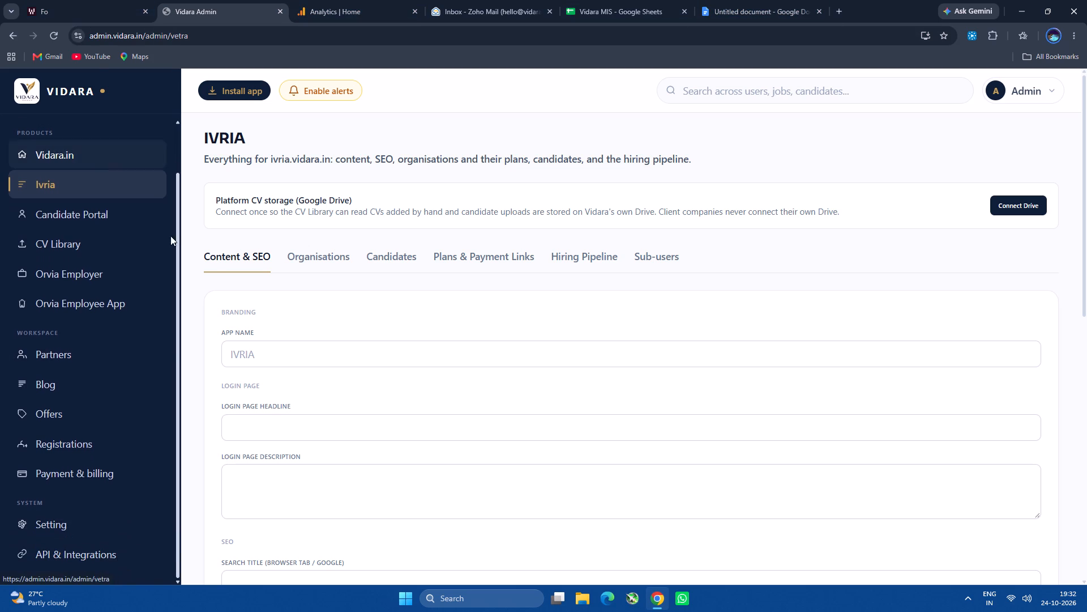
click(58, 437)
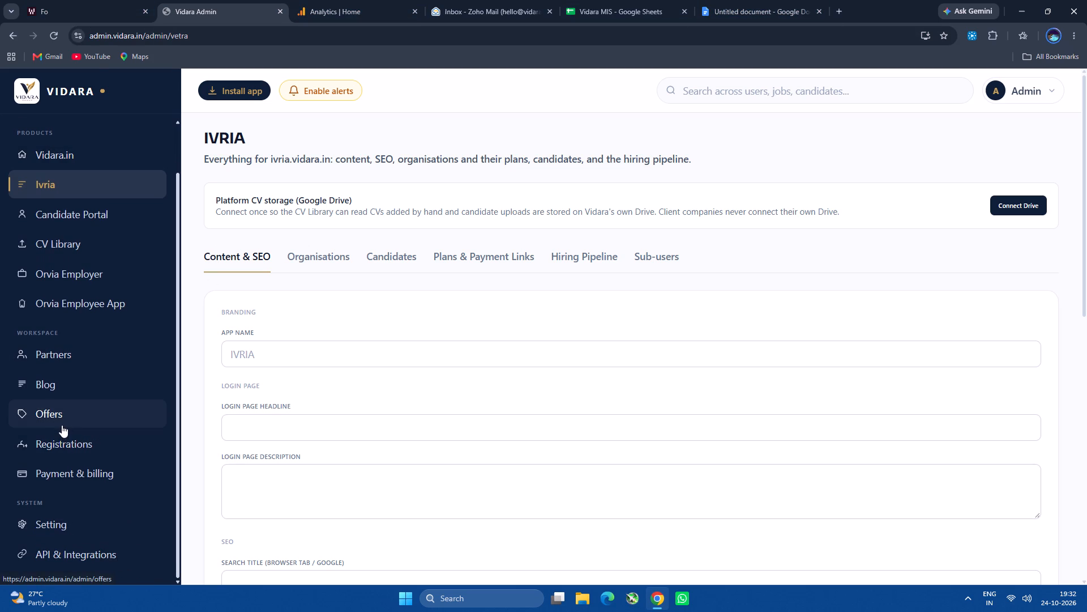
click(96, 438)
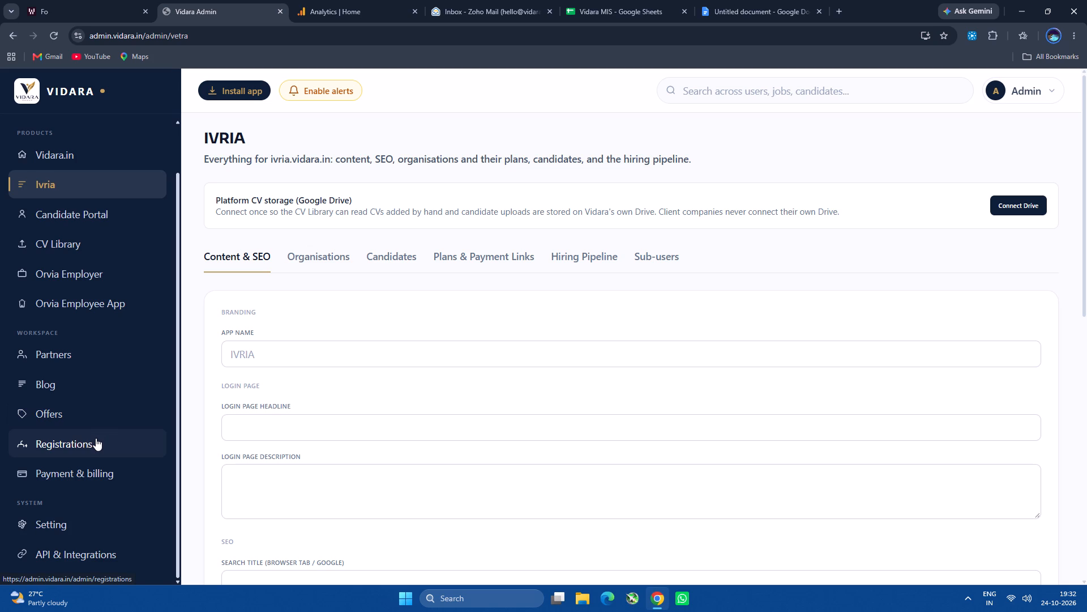
scroll(112, 392, down, 5)
scroll(112, 384, up, 7)
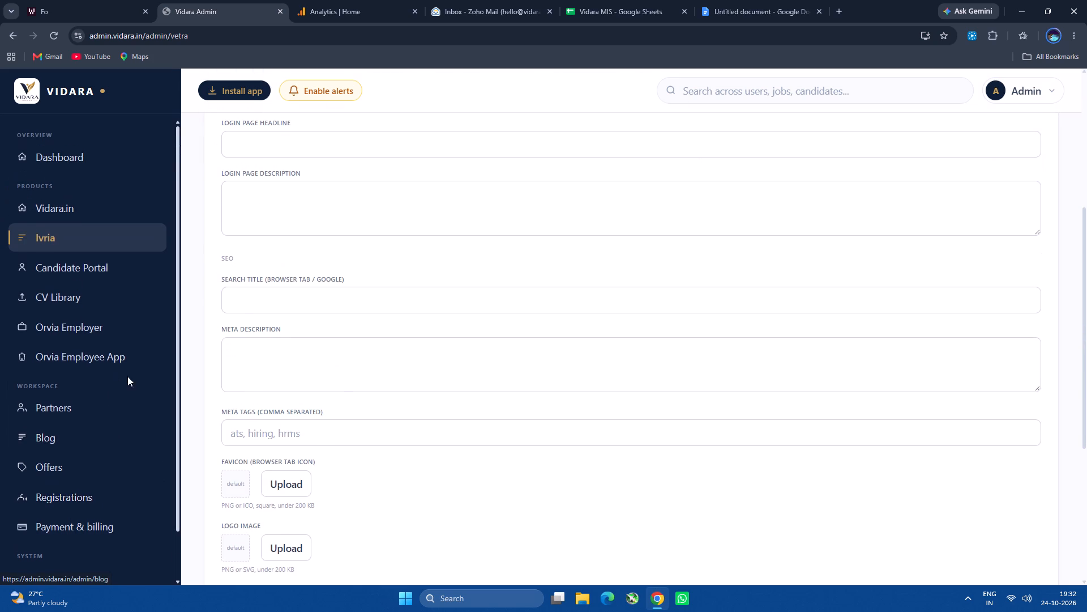
scroll(127, 376, up, 8)
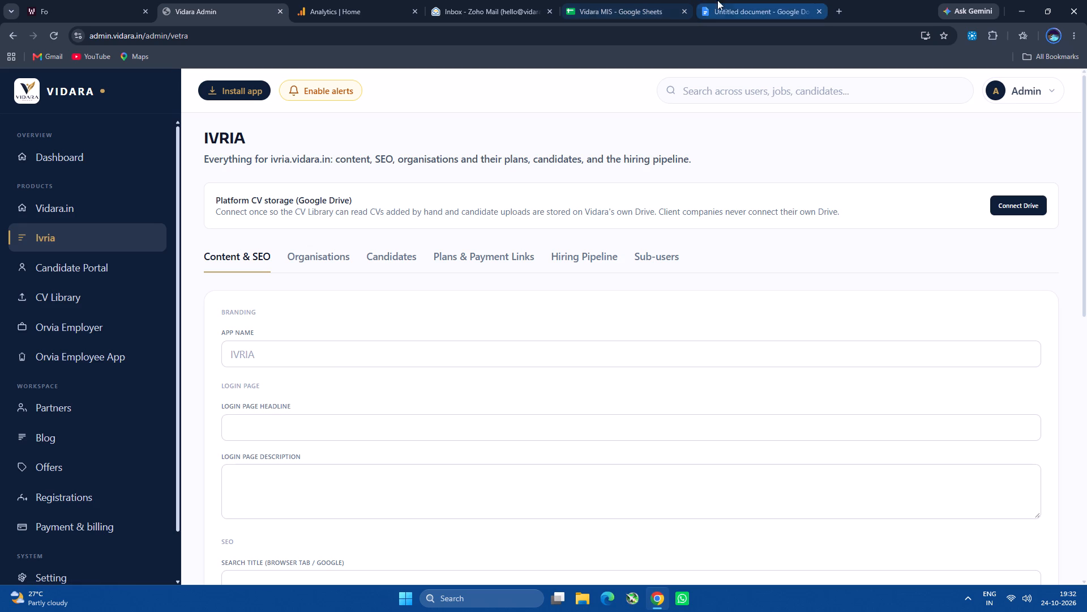
Return to the Google Docs outline and add the entry "Payments" after Products, separated by a comma.
click(739, 0)
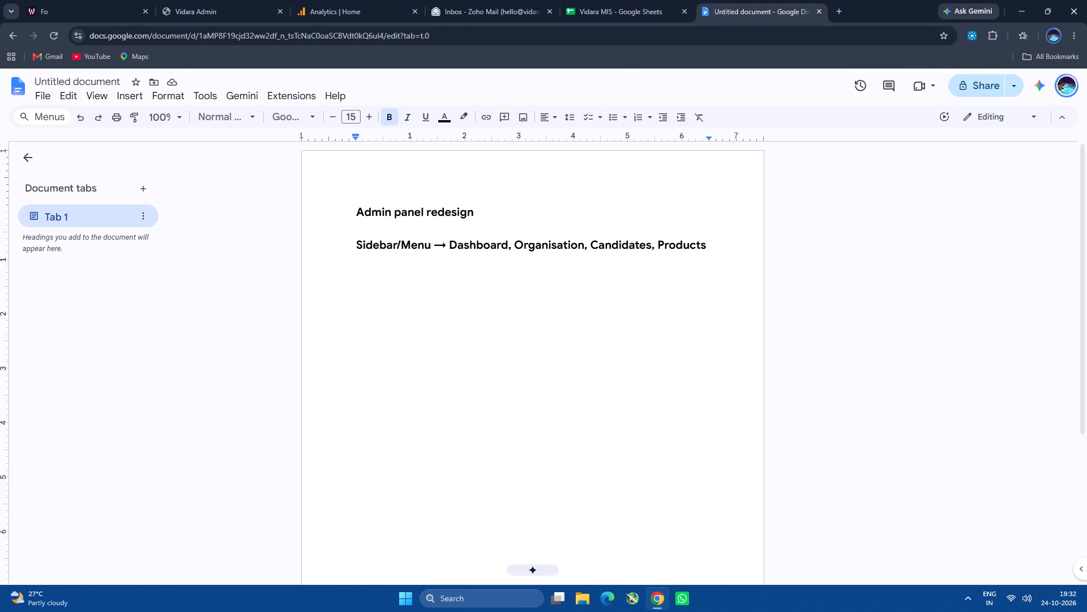
text(,)
key(space)
text(Payments links)
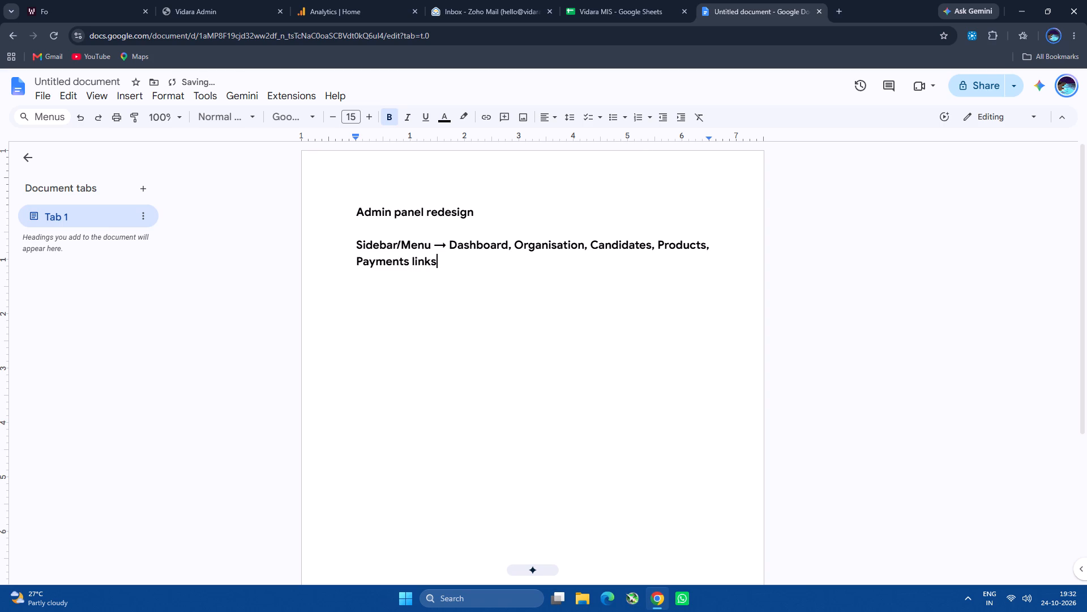
text(,)
key(space)
key(BackSpace)
key(BackSpace)
key(BackSpace)
key(BackSpace)
key(BackSpace)
key(BackSpace)
key(BackSpace)
key(BackSpace)
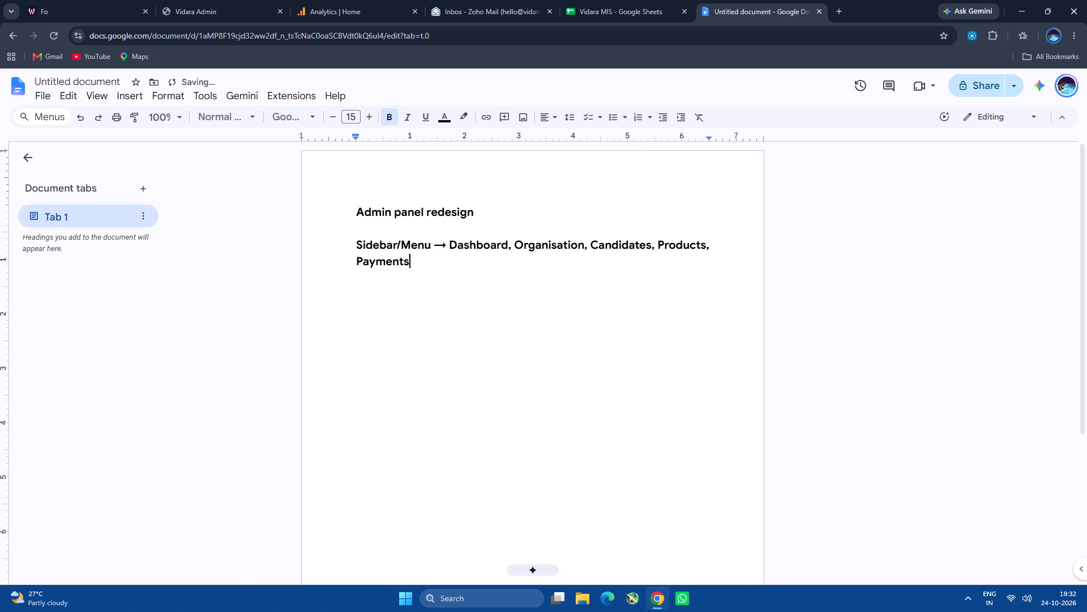
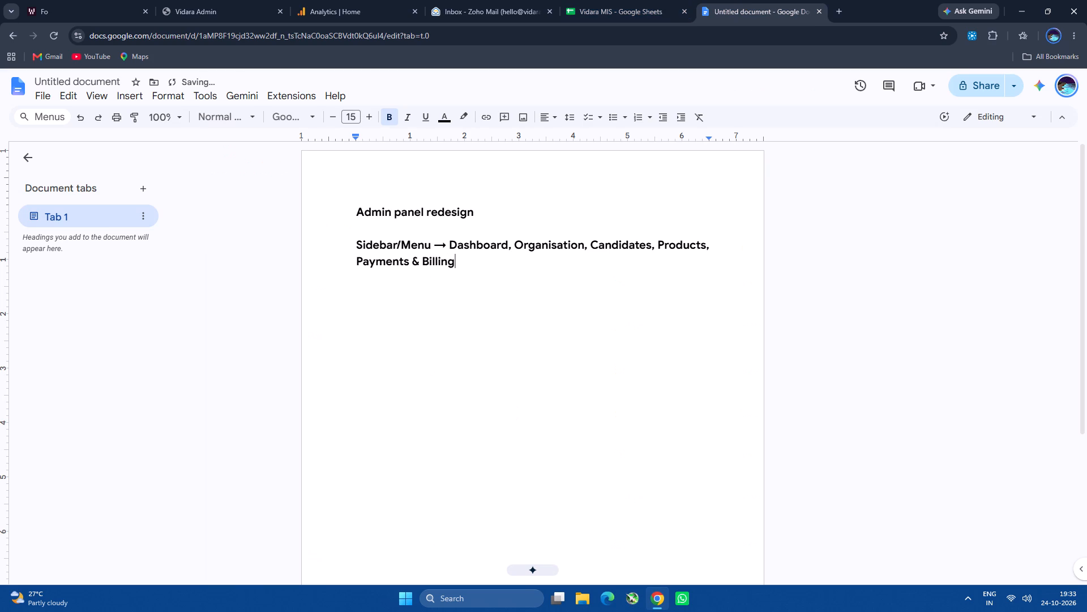
Check the Vidara Admin sidebar's remaining entries, and add "Blogs" after Payments & Billing in the Google Docs outline, separated by a comma.
text(,)
key(space)
click(169, 0)
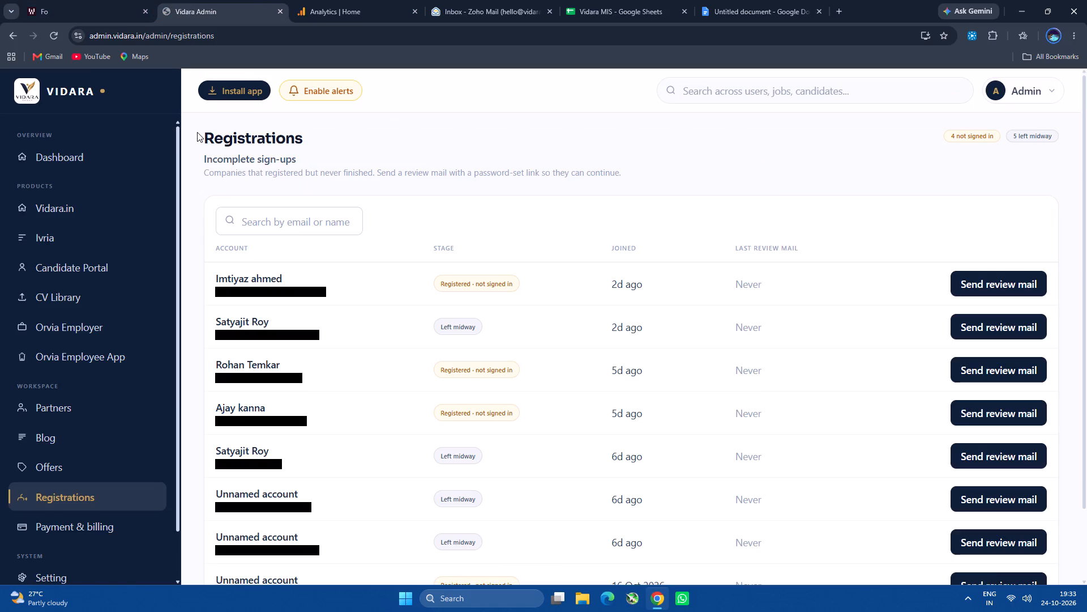
scroll(83, 233, down, 4)
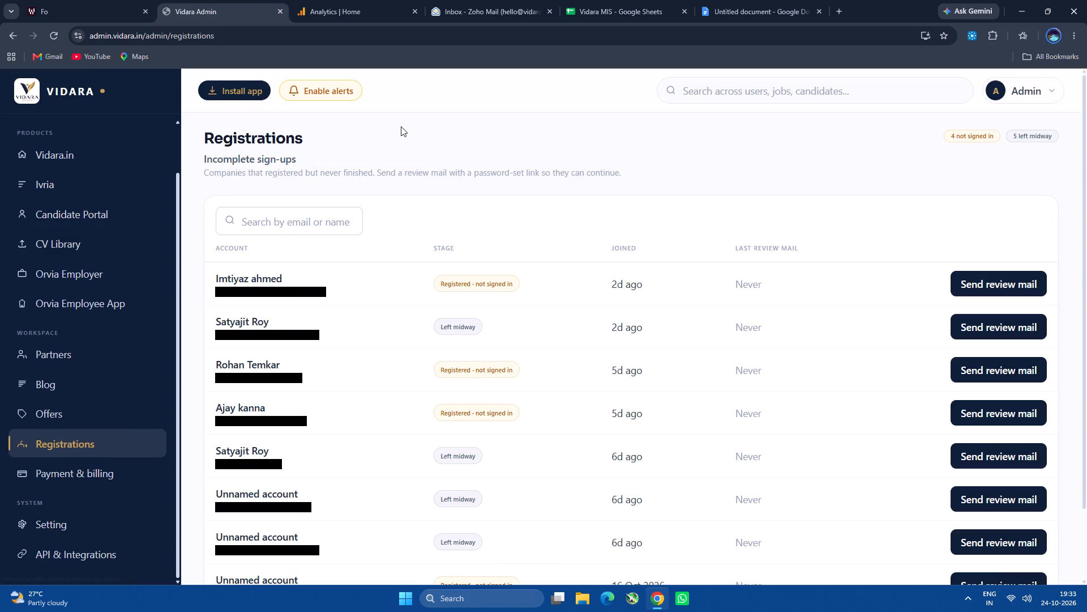
click(755, 0)
text(Blogs)
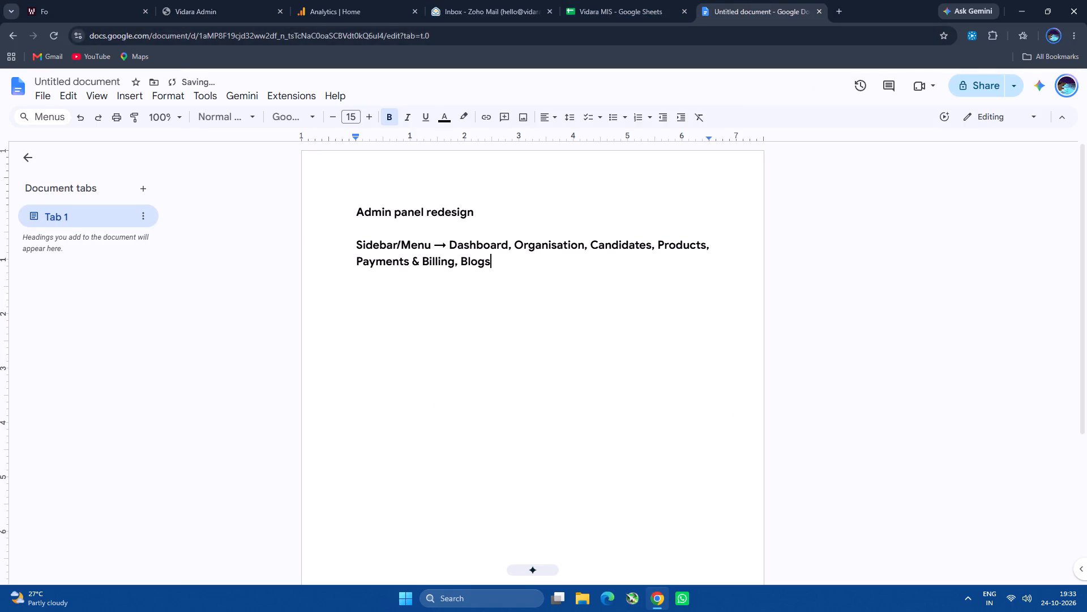
Add the entry "Marketing" after Blogs on the Sidebar/Menu line, with a comma before and after it.
text(,)
key(space)
text(Makreting)
key(BackSpace)
key(BackSpace)
key(BackSpace)
key(BackSpace)
key(BackSpace)
key(BackSpace)
key(BackSpace)
text(rketing,)
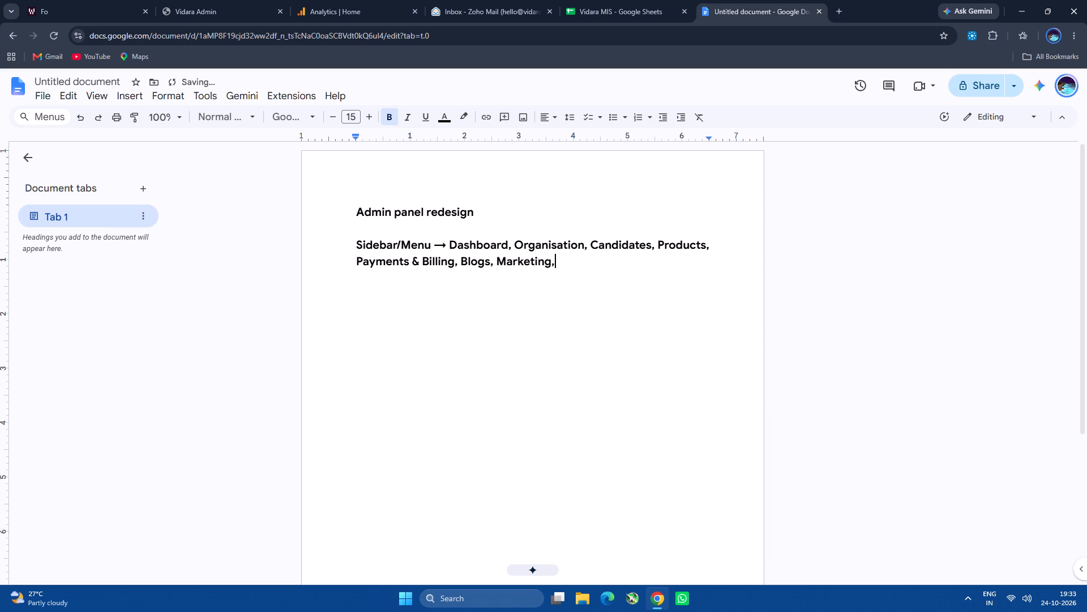
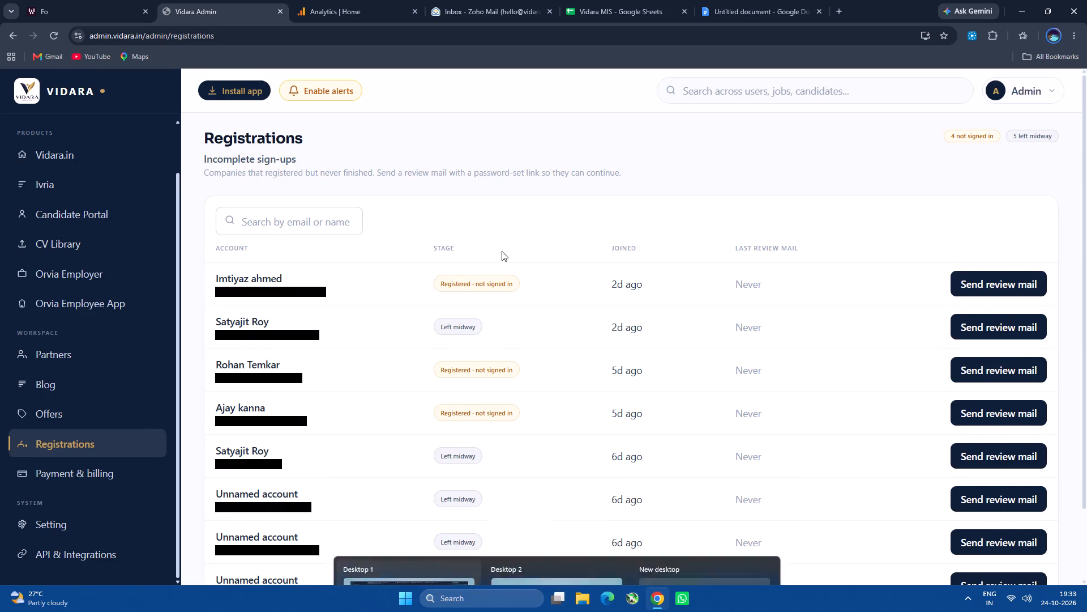
Check the Registrations page in Vidara Admin, and add "Incomplete Signups," after Marketing on the Google Docs Sidebar/Menu line.
click(725, 2)
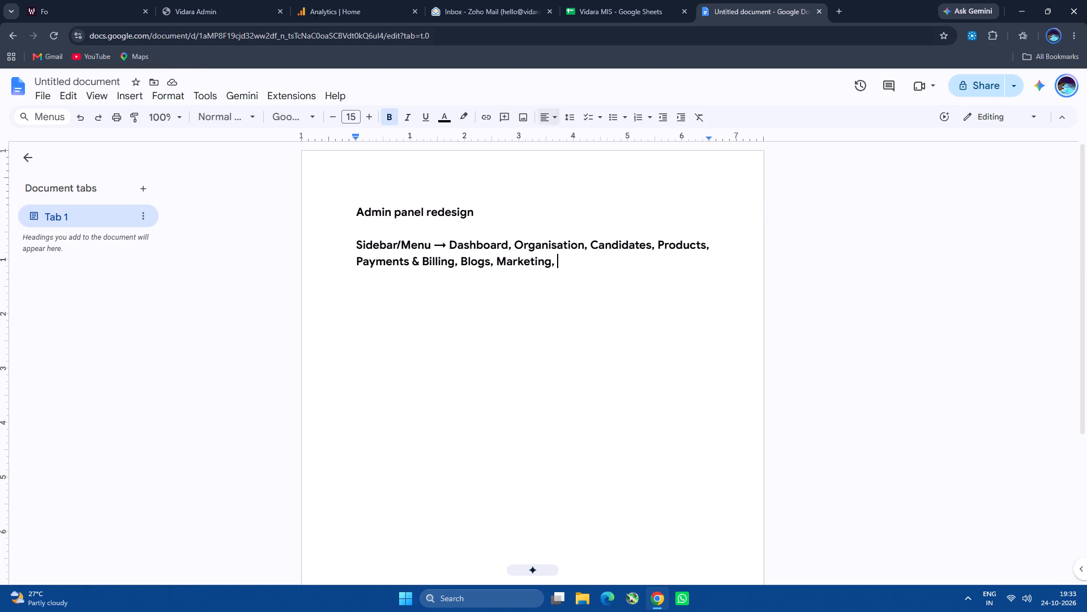
click(200, 0)
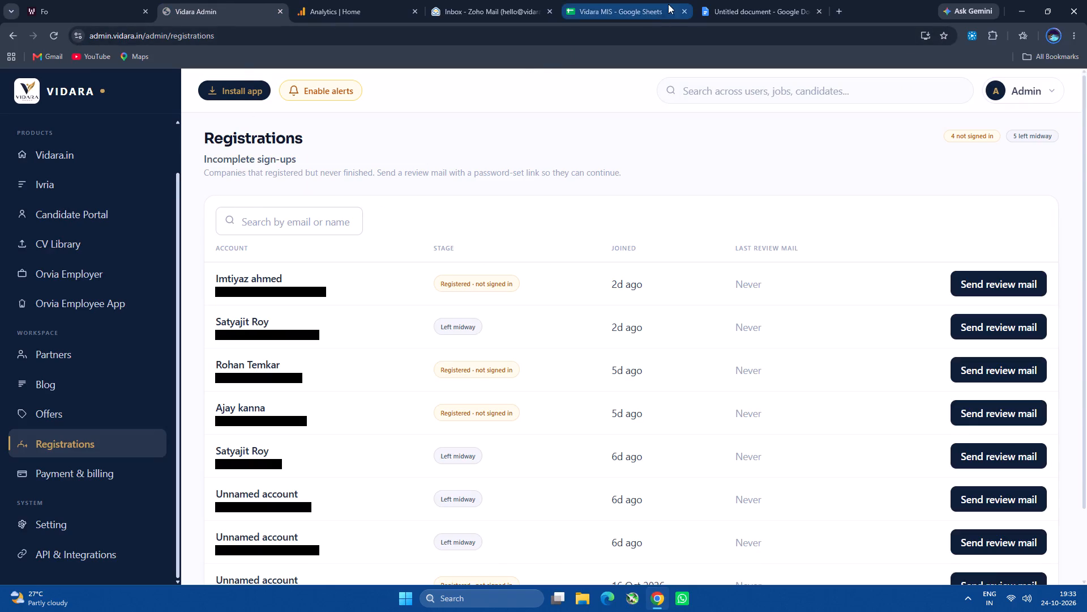
click(734, 0)
text(Incomplete Signups,)
key(space)
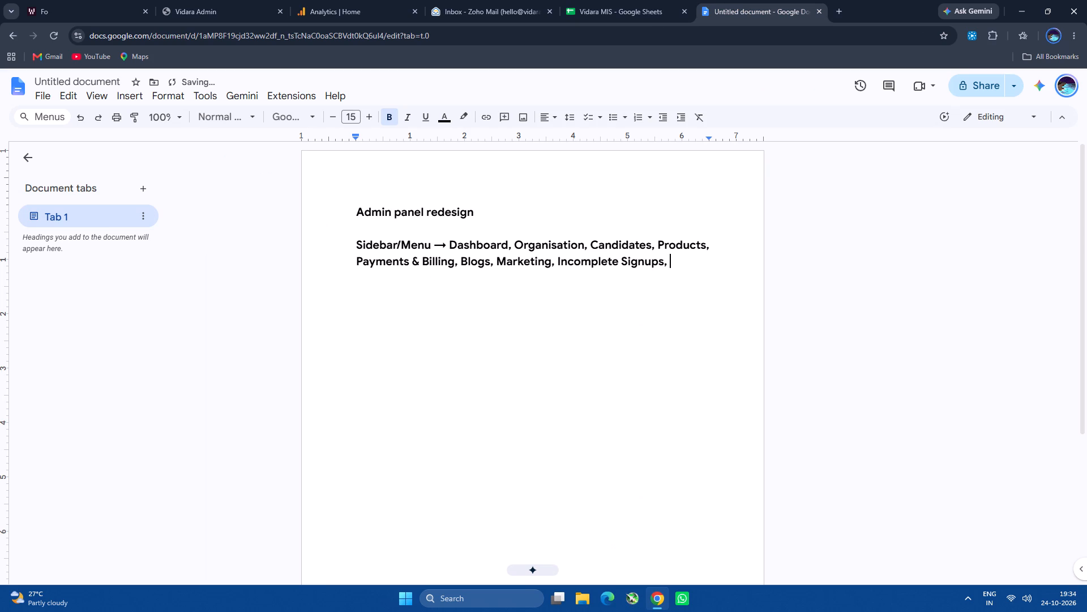
Add "Settings" as the last entry on the Sidebar/Menu line, after Incomplete Signups.
click(645, 0)
click(719, 0)
text(Setting)
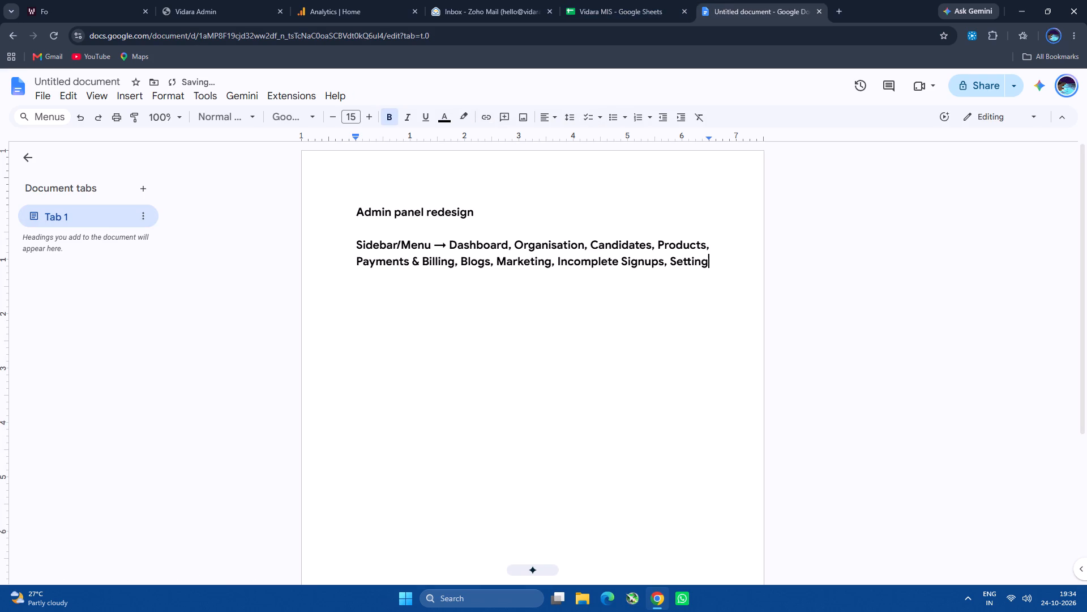
key(s)
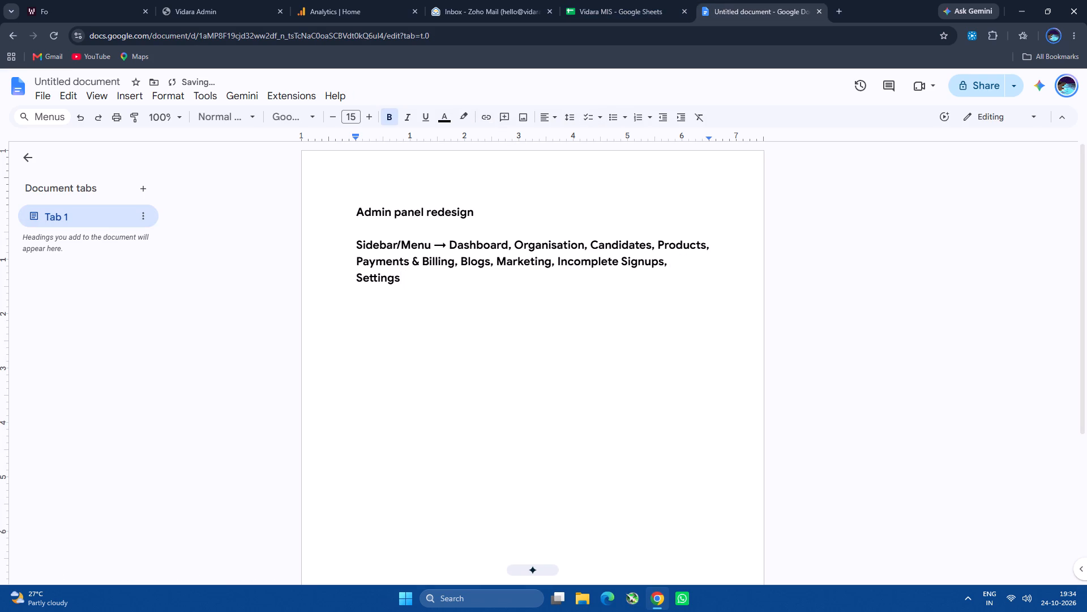
Start a new paragraph below the Sidebar/Menu list, separated by a blank line, with the bold label "Dashboard:".
key(Return)
key(Return)
text(Dashboard)
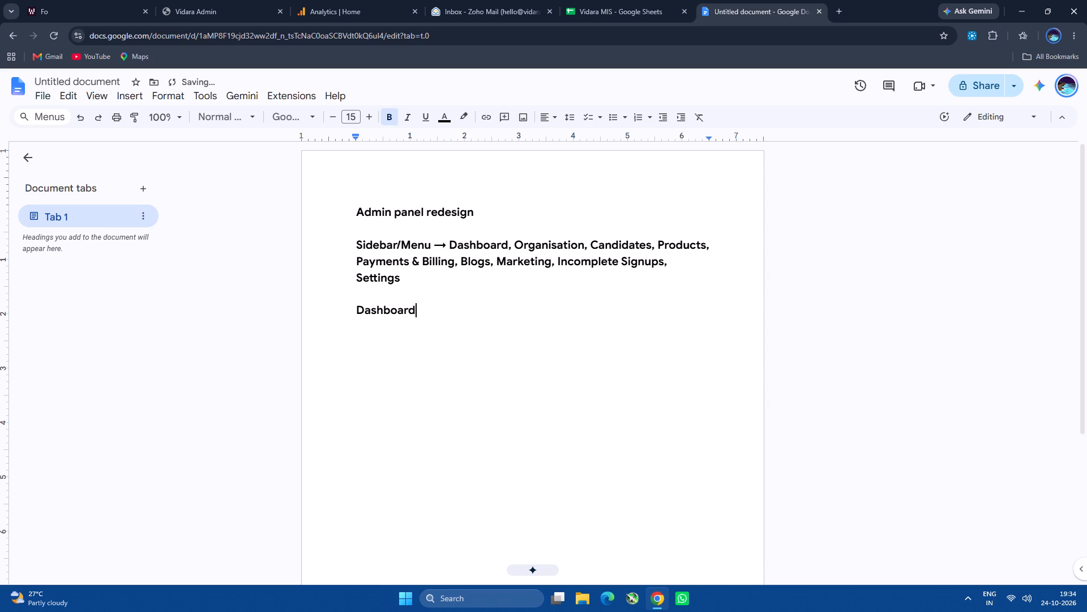
key(shift+colon)
key(space)
Write "Dashboard will content things," after the Dashboard label in regular, non-bold text.
click(392, 120)
text(Dashboard will content)
key(space)
key(BackSpace)
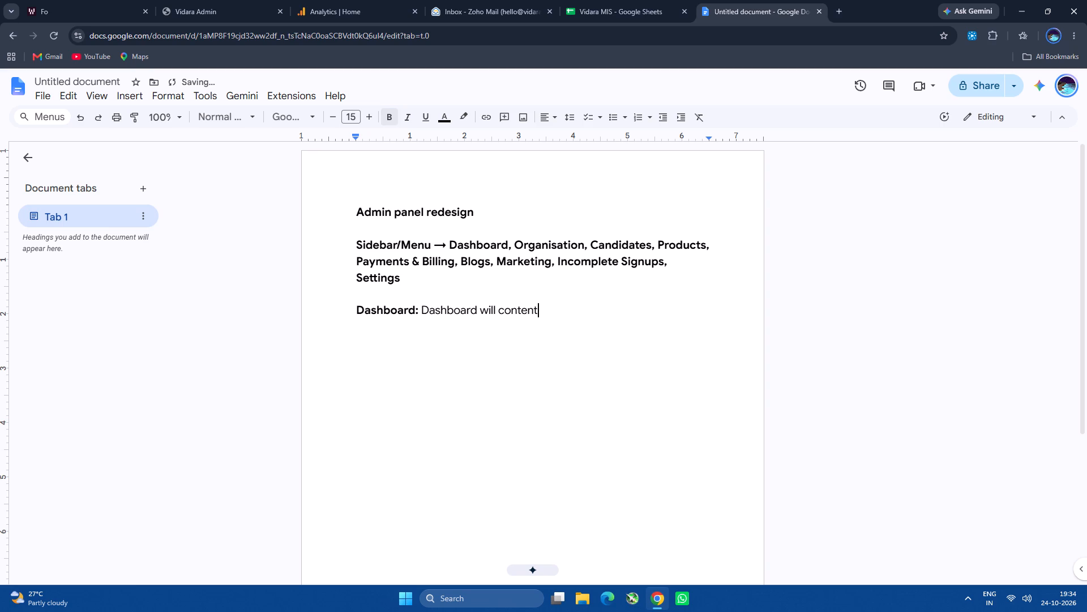
key(space)
text(things)
text(,)
key(space)
Continue the Dashboard description with "Live viewer count of website,".
text(Live)
key(space)
text(view)
key(space)
key(BackSpace)
text(er count o)
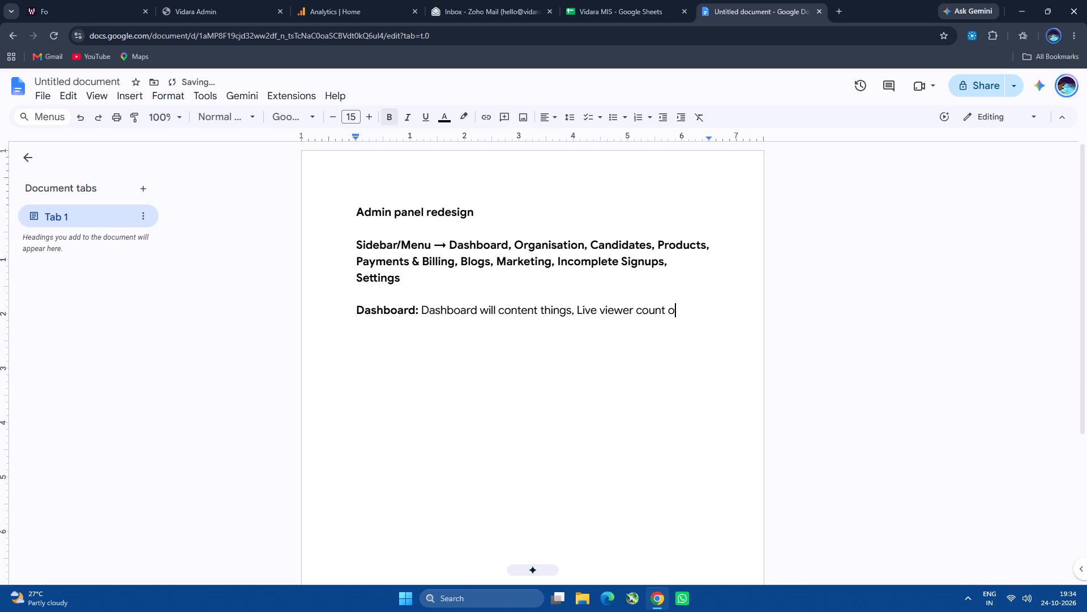
text(f websitre)
key(BackSpace)
key(BackSpace)
text(e,)
key(space)
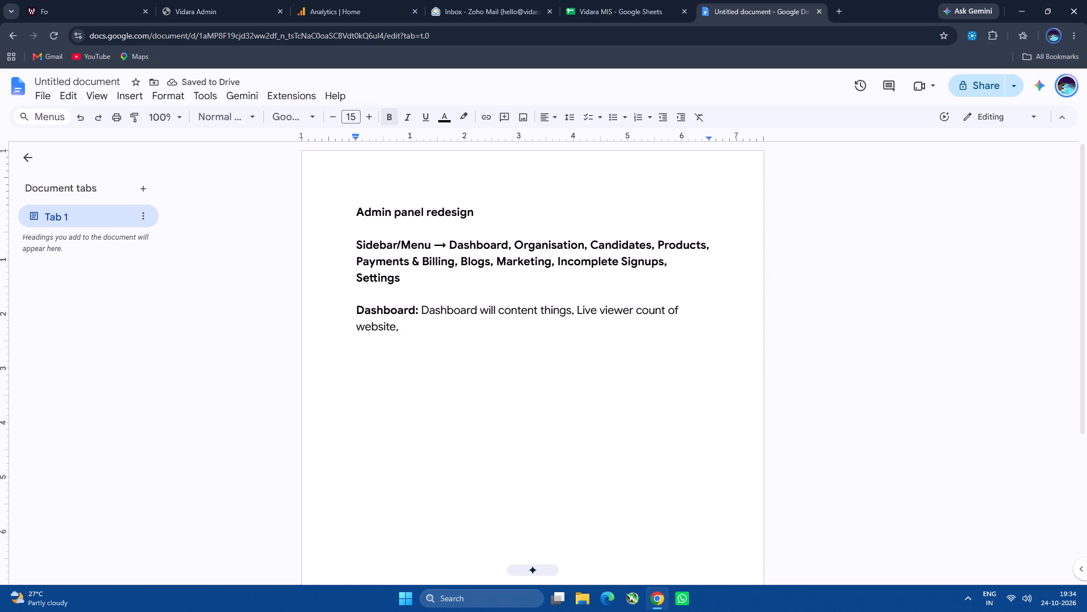
Continue the Dashboard description with "with a dropdown choice of last 1".
text(with a)
key(space)
text(dropdown)
key(space)
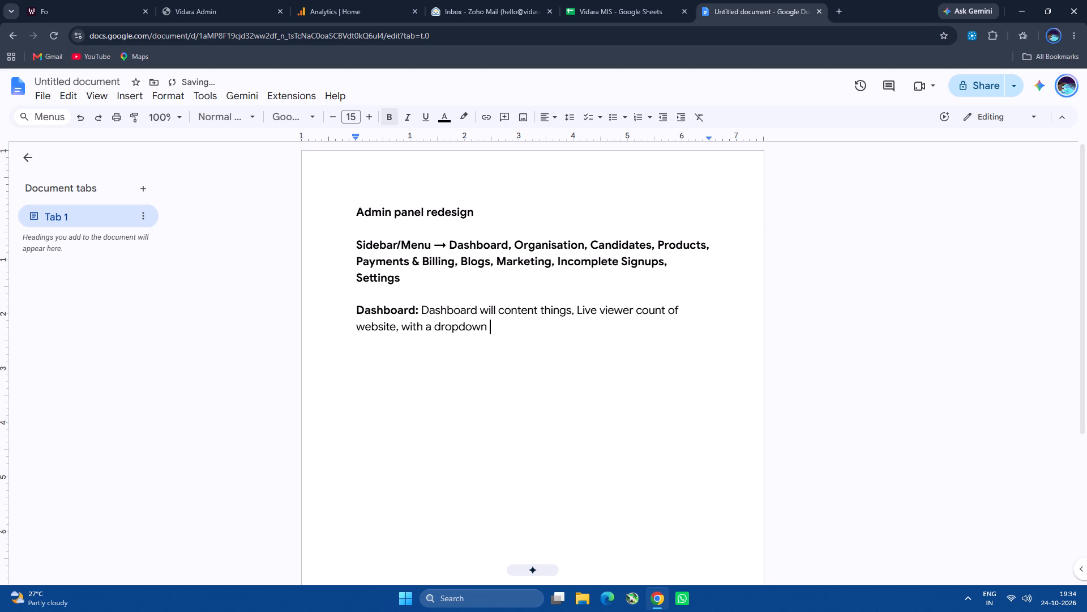
text(choice of)
key(space)
text(kla)
key(BackSpace)
key(BackSpace)
key(BackSpace)
text(last 1)
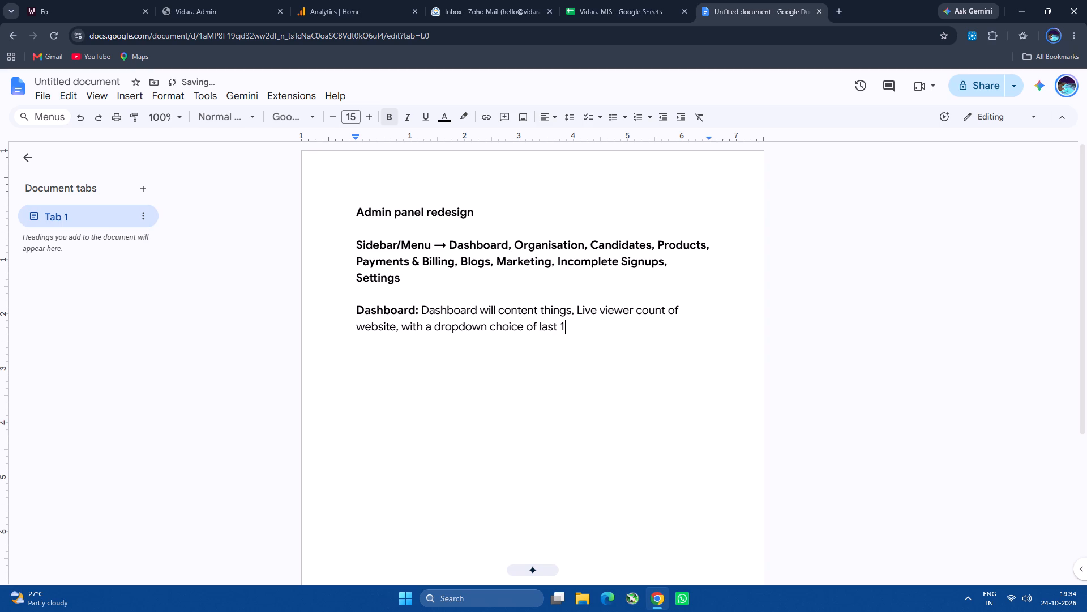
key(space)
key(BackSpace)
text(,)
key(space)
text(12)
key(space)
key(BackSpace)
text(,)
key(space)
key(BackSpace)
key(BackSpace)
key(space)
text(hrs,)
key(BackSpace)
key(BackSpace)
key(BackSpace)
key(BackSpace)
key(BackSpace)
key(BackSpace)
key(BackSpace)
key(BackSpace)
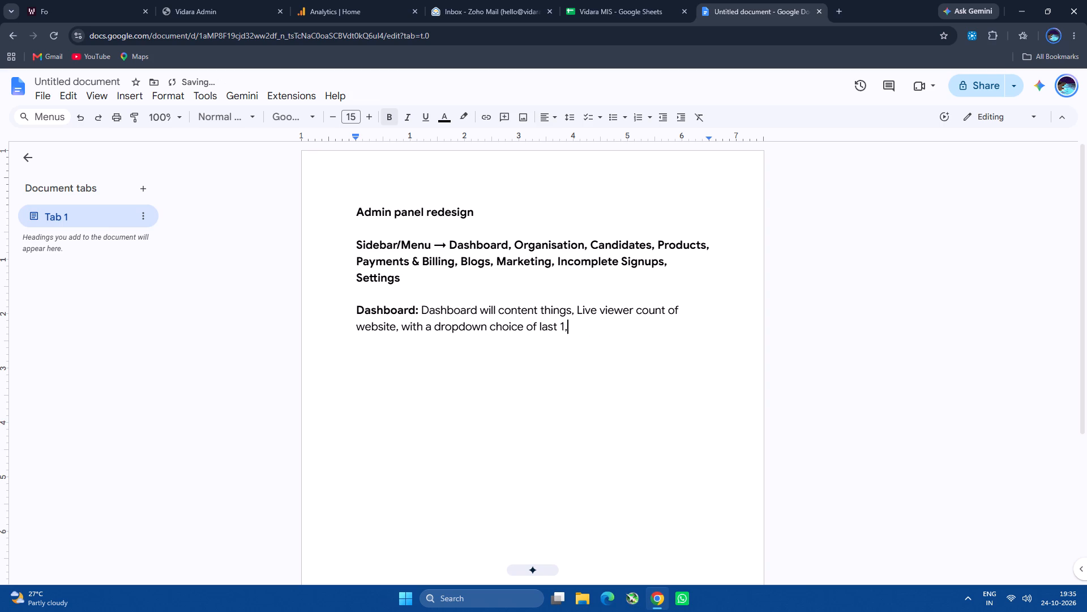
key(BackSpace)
Complete the dropdown's time ranges after "last 1" with "hr, 1 day, 7 days,".
key(space)
text(hr)
key(space)
key(BackSpace)
text(,)
key(space)
text(1 day)
text(,)
key(space)
text(7 days,)
key(space)
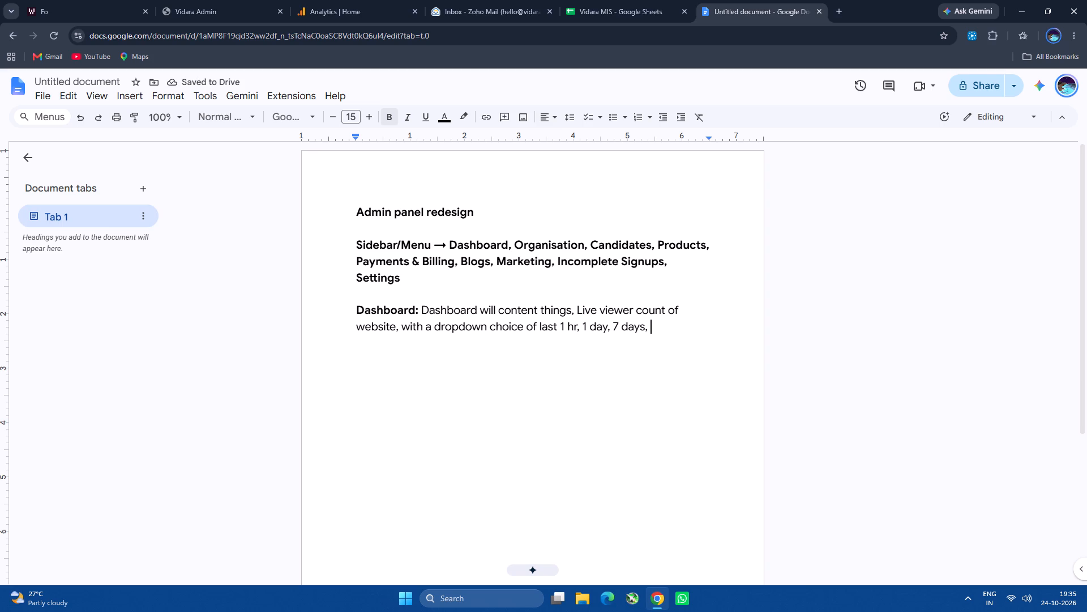
Insert "and total users" directly after "website" in the Dashboard description, before the comma.
click(666, 310)
click(396, 330)
key(space)
text(and total user)
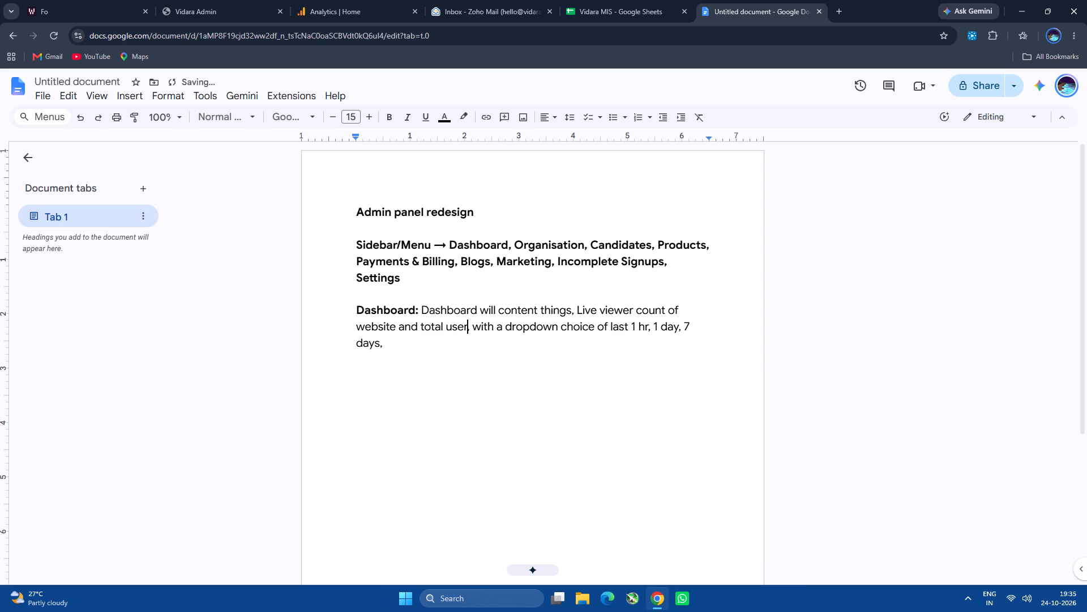
key(s)
Extend the dropdown's time ranges after "7 days," with "15 days, 1 month, 3 months, 6 months, 1 year.".
click(705, 327)
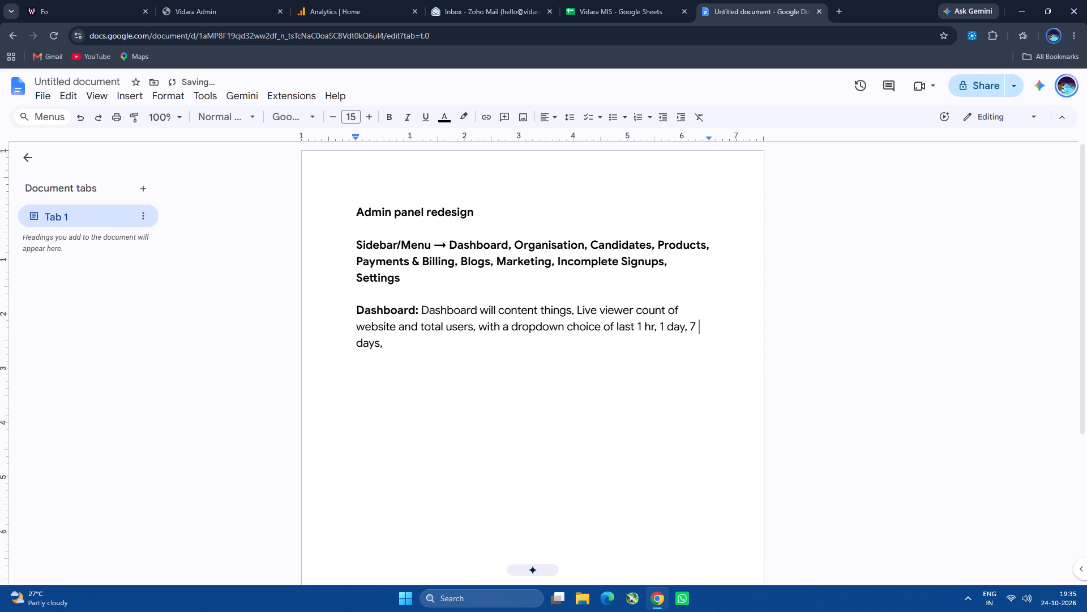
click(384, 343)
key(Right)
key(1)
text(5 days, 1 month,)
key(space)
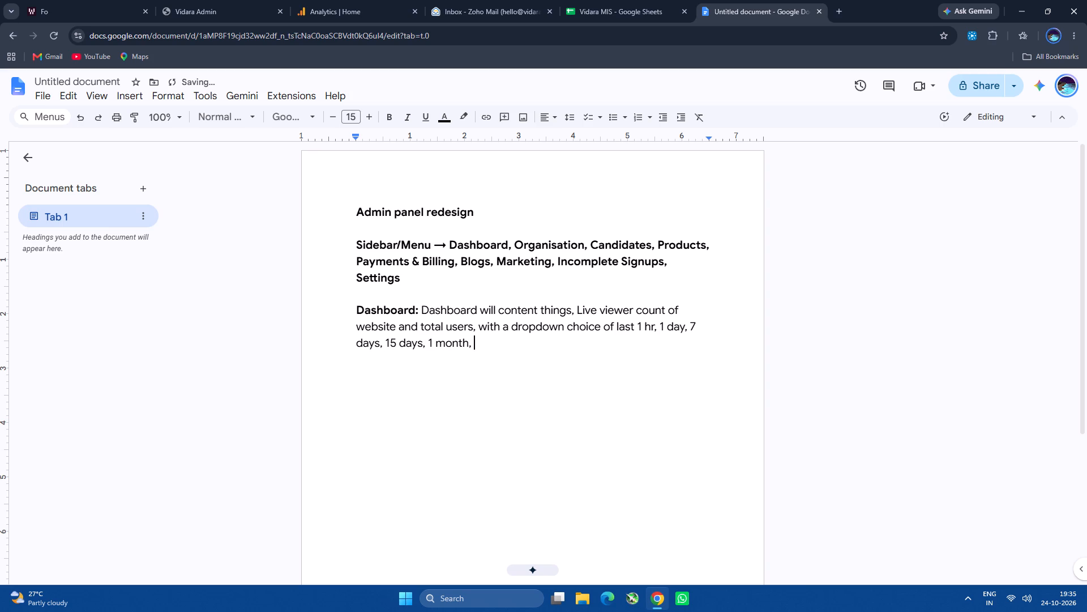
text(3 months,)
key(space)
text(6 months, 1 years)
key(BackSpace)
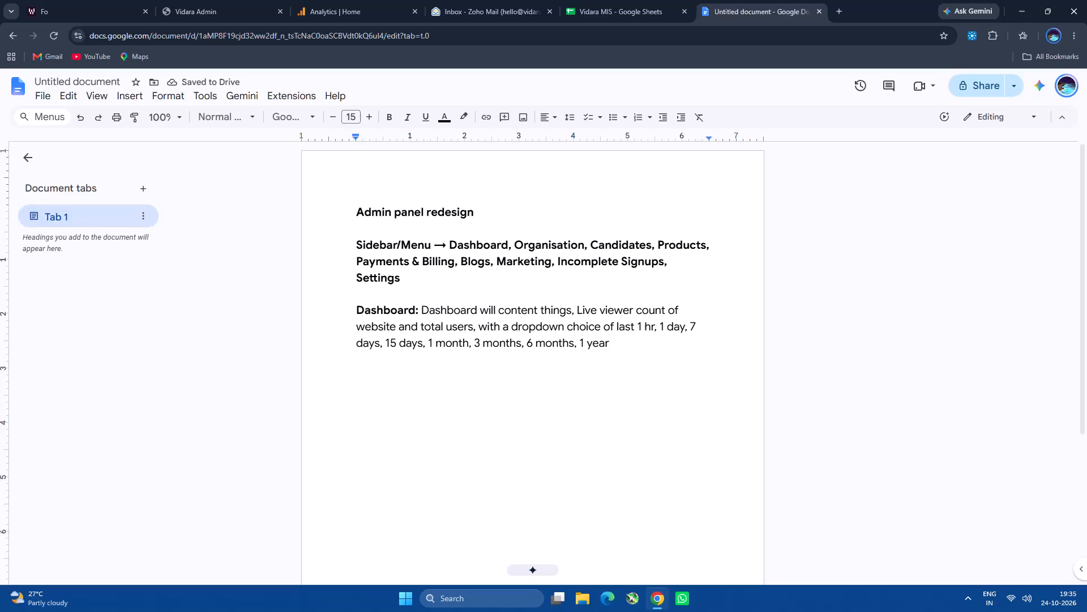
text(.)
key(space)
Continue the Dashboard description with "Second section will consist actuall google SEO ranking".
text(Second section will)
key(space)
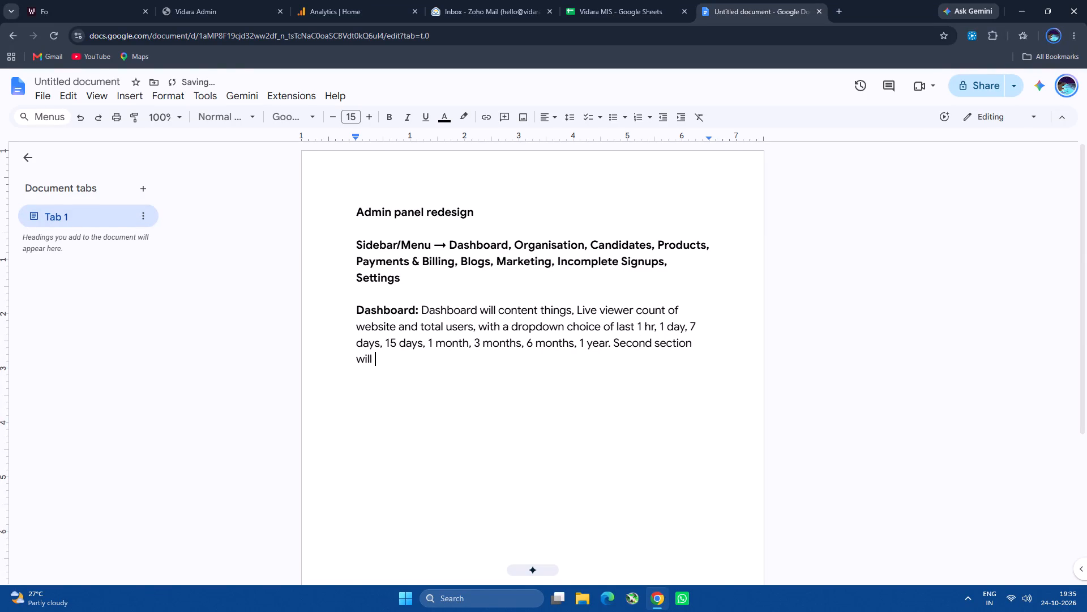
text(consist)
key(space)
text(actuall)
key(space)
text(google)
key(space)
text(SEO ranking)
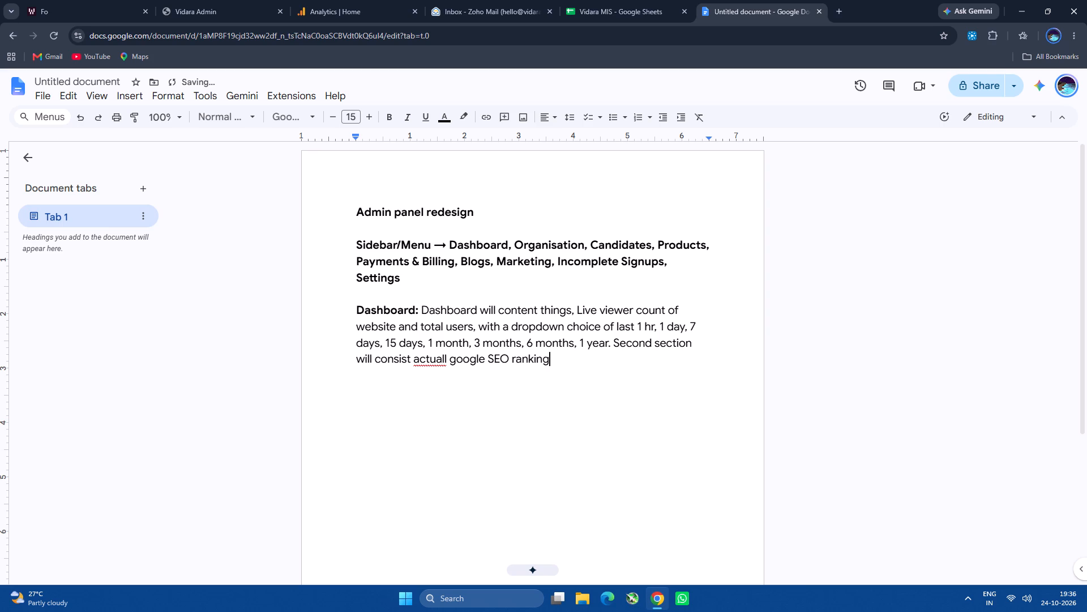
key(space)
Correct the spelling of "actuall" to "actual" in the Second section sentence.
key(Left)
key(Left)
key(Left)
key(Left)
key(Left)
key(Left)
key(Left)
key(Left)
key(Left)
key(Left)
key(Left)
key(Left)
key(Left)
key(Left)
key(Left)
key(Left)
key(Left)
key(Left)
key(Left)
key(Left)
key(Left)
key(BackSpace)
Insert "live" between "google" and "SEO ranking" in the Second section sentence.
key(Right)
key(Right)
key(Right)
key(Right)
key(Right)
key(Right)
key(Right)
key(Right)
key(Right)
key(Right)
key(Right)
key(Right)
key(Right)
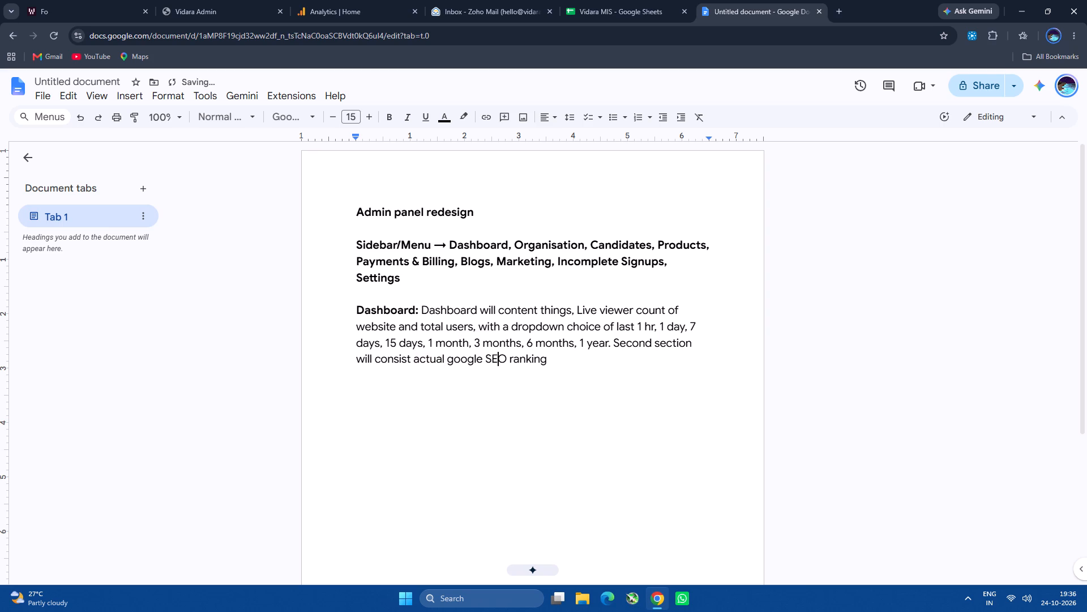
key(Left)
key(Left)
key(Left)
key(Left)
key(Left)
key(space)
text(live)
Add a comma and a space after "SEO ranking" at the end of the Dashboard description.
key(Right)
key(Right)
key(Right)
key(Right)
key(Right)
key(Right)
key(Right)
key(Right)
key(Right)
key(Right)
key(Right)
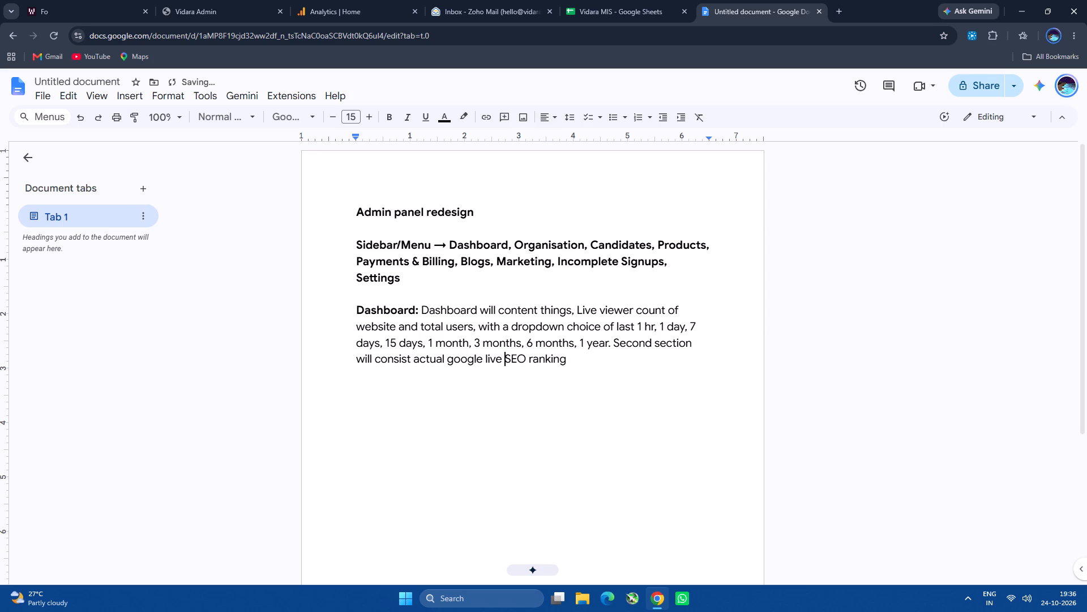
key(Right)
text(,)
key(space)
key(BackSpace)
key(BackSpace)
text(,)
key(space)
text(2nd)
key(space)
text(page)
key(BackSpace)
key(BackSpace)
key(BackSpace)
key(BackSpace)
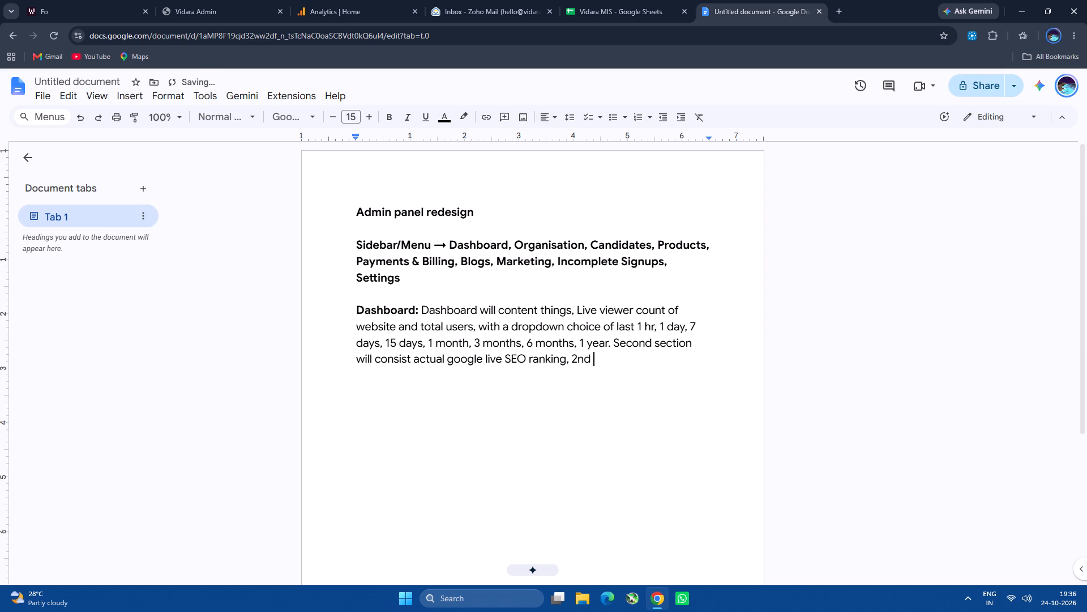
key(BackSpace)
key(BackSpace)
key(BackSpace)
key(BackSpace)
Continue the Dashboard description with "2nd page will consist SEO".
text(2nd page)
key(space)
text(will consist)
key(space)
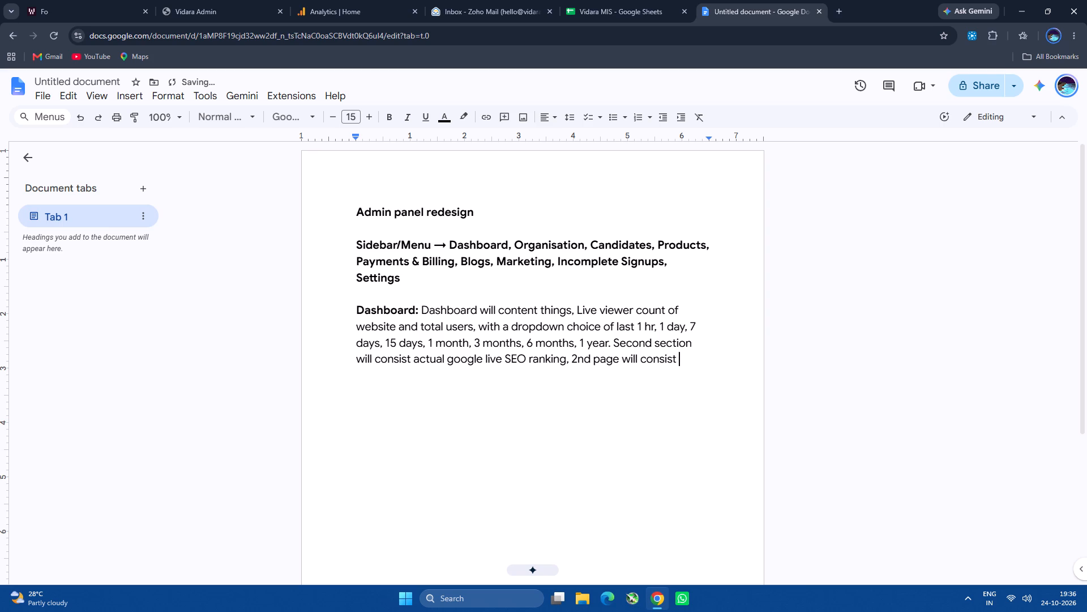
text(SEO)
key(space)
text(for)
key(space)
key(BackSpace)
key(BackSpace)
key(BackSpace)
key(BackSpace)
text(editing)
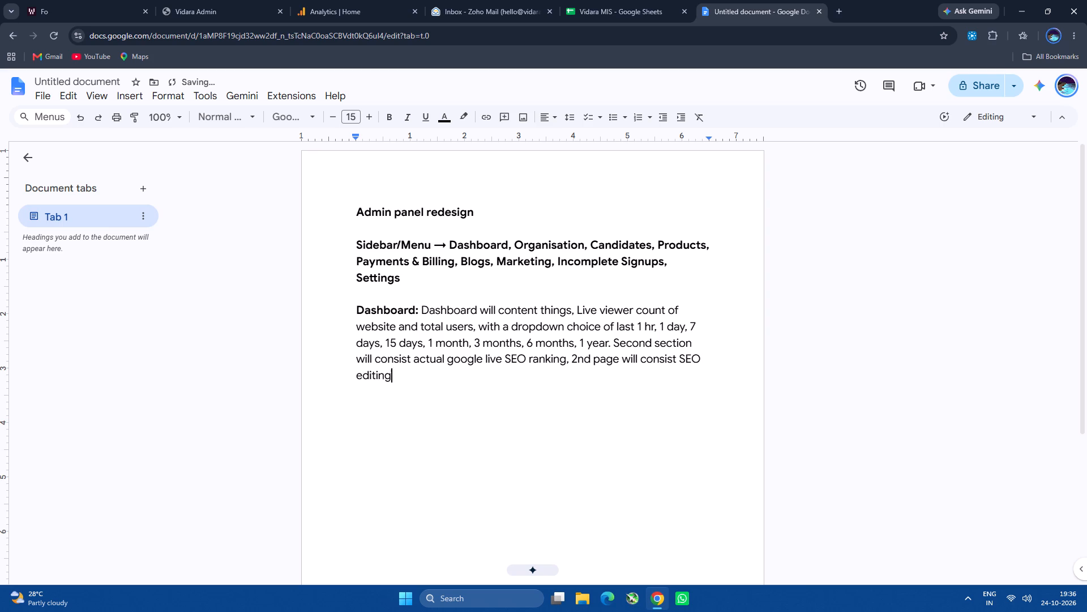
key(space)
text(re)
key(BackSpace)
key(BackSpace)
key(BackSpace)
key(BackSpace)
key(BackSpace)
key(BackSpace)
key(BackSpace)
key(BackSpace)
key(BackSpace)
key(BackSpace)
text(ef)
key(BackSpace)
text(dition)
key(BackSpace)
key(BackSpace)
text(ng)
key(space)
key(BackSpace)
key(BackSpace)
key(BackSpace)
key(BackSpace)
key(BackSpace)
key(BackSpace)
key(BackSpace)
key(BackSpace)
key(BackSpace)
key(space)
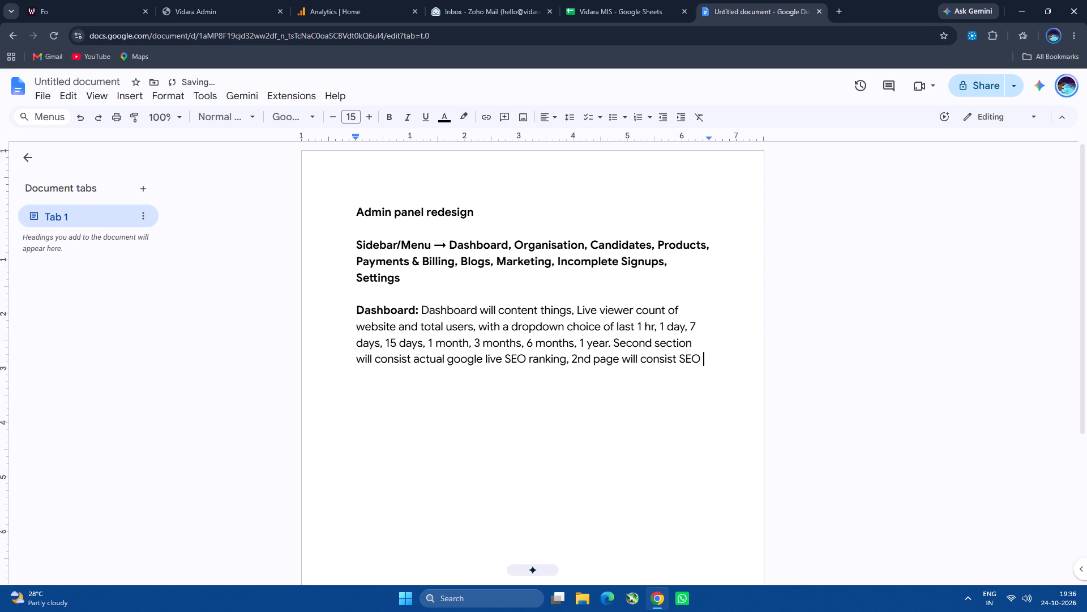
Continue the 2nd page description after "SEO" with "and content editing for main website".
text(and content editing)
key(space)
text(for)
key(space)
text(main webi)
key(BackSpace)
text(site)
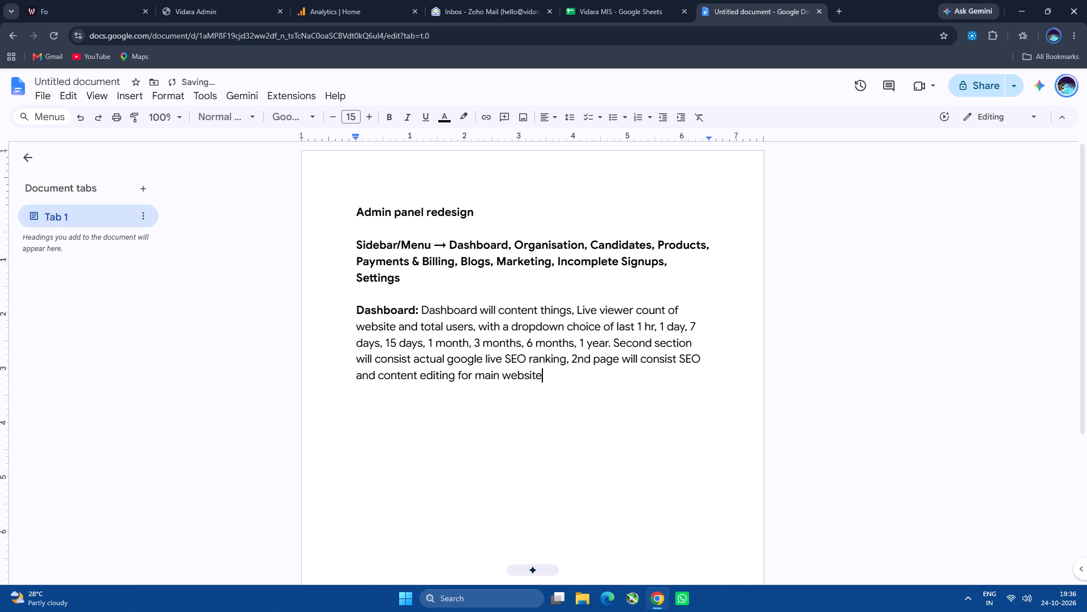
Complete the 2nd page description after "main website" with "with all contents, images, favicon, links, contact details, etc".
text(,)
key(space)
key(BackSpace)
key(BackSpace)
key(space)
text(with all)
key(space)
text(contents)
text(, images, favc)
key(BackSpace)
text(icon, links, contact details,)
key(space)
key(BackSpace)
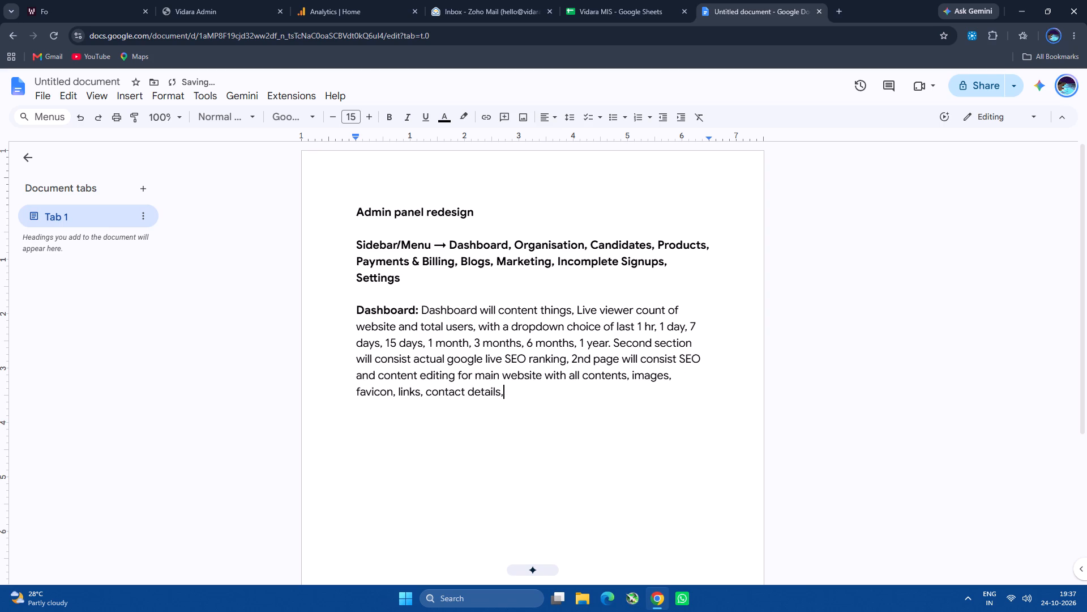
key(BackSpace)
text(, etc)
Insert "(vidara.in)" directly after "main website" in the Dashboard description.
key(Up)
key(Right)
key(Right)
key(Right)
key(Right)
text((vidara.in)
key(shift+parenright)
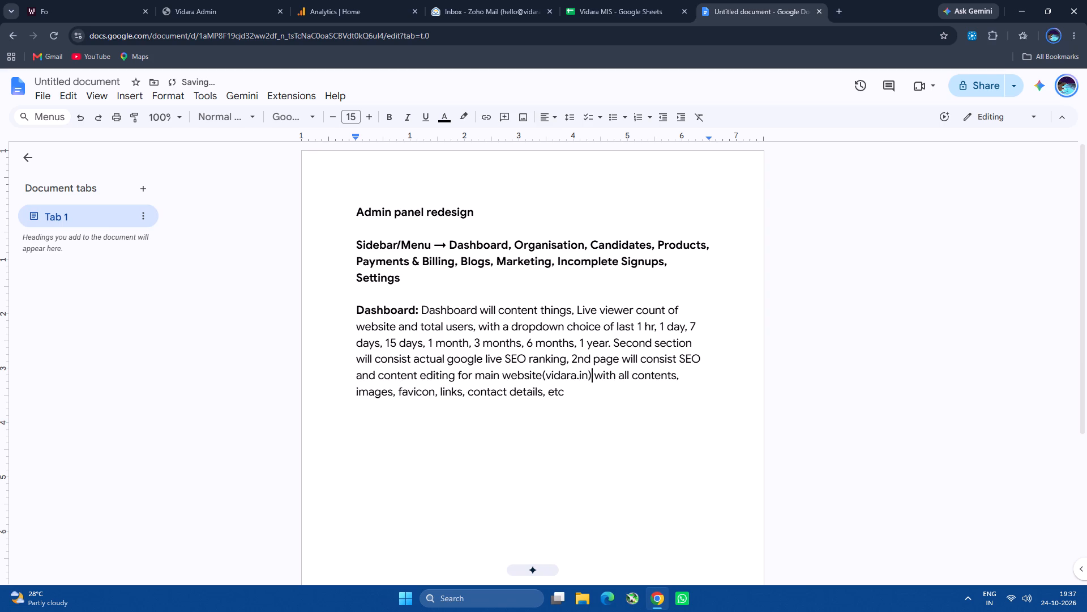
Add a period after "etc" at the end of the Dashboard description.
key(Down)
key(Left)
key(period)
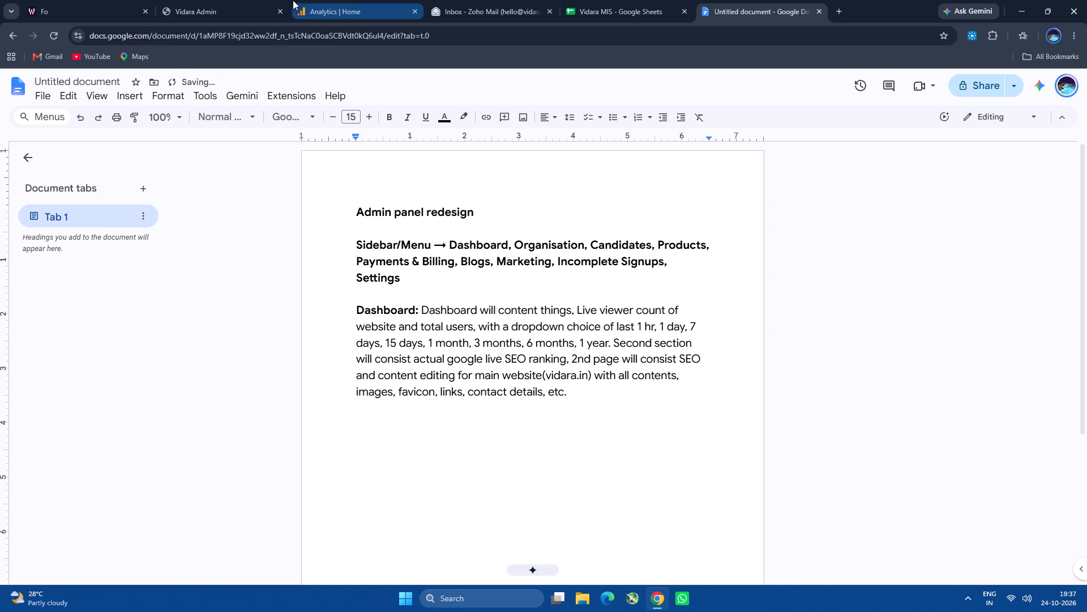
Switch to the Vidara Admin site and review the Vidara.in section's Job Portal and Contact Messages pages.
click(209, 0)
click(61, 154)
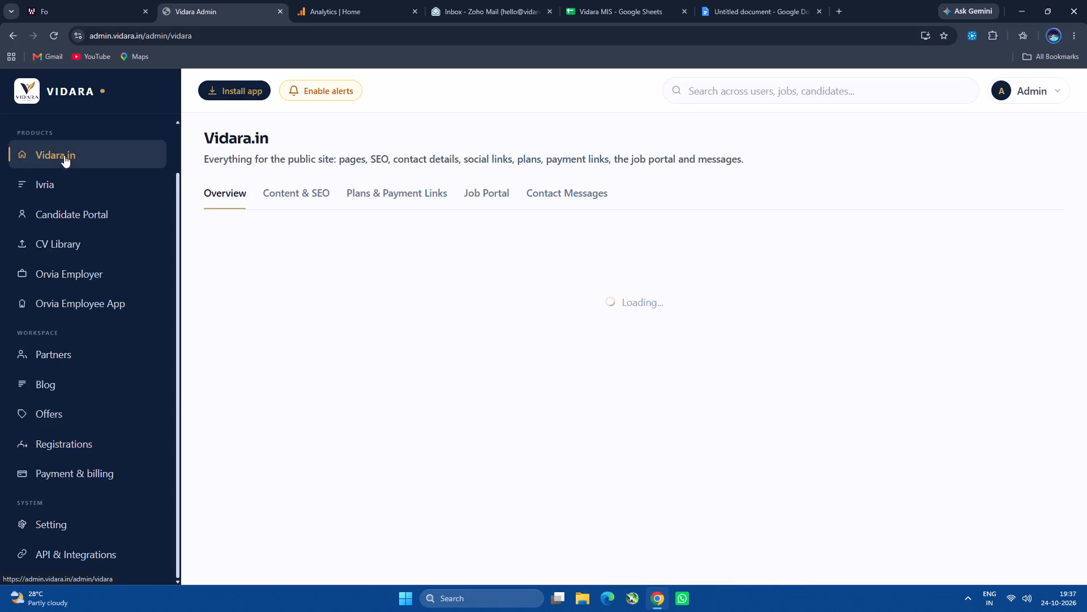
click(486, 194)
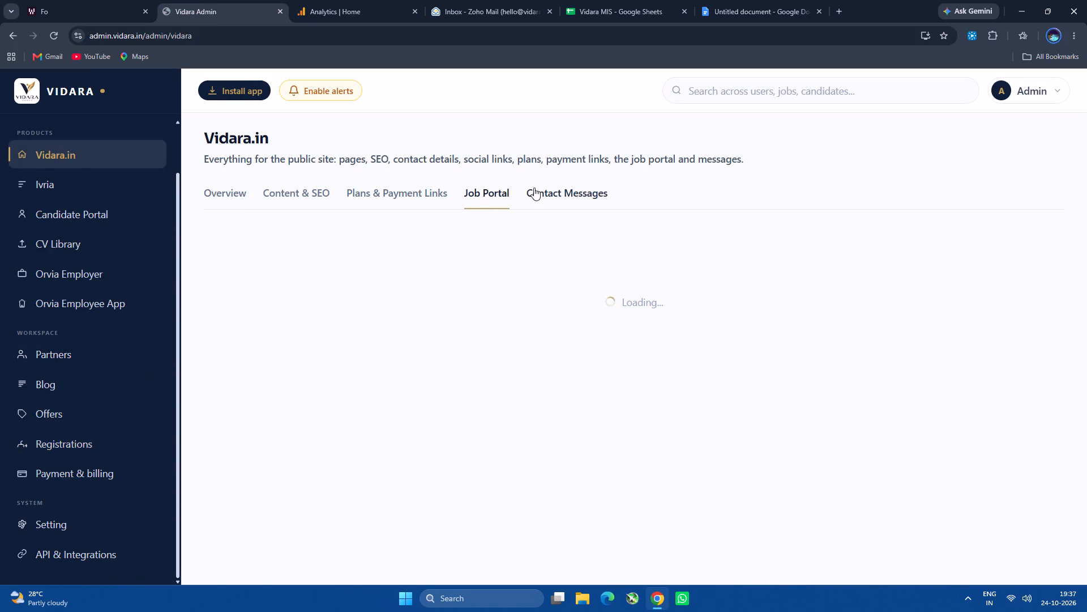
click(538, 193)
click(500, 193)
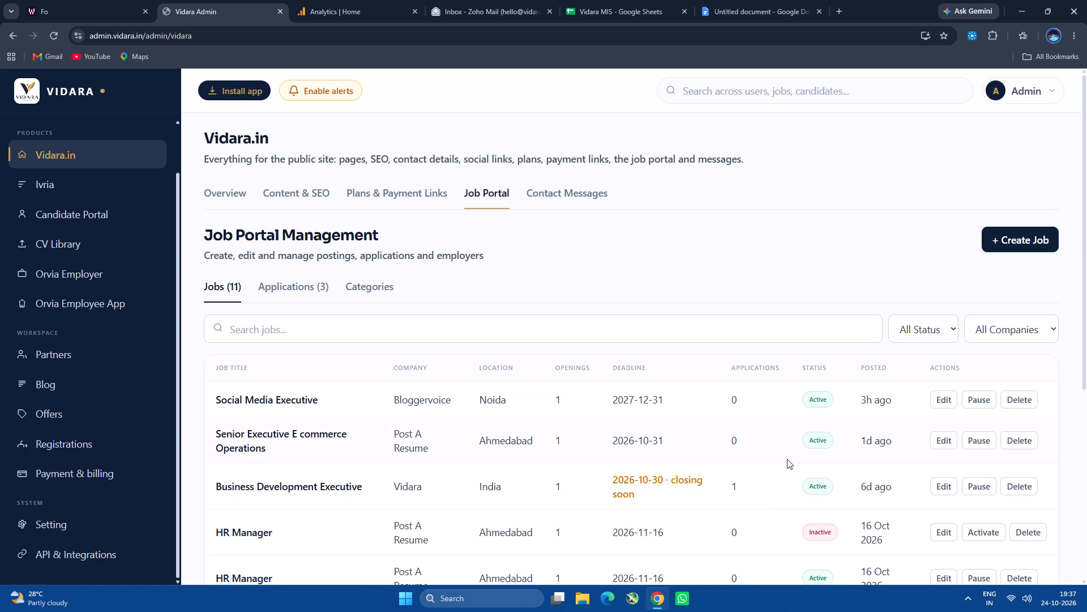
click(547, 200)
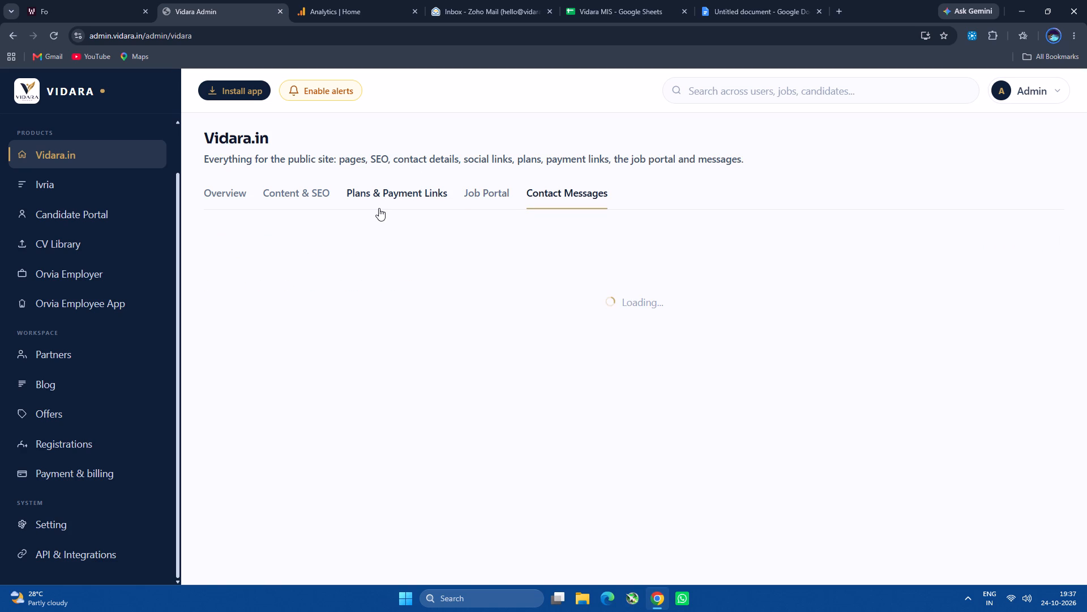
click(60, 0)
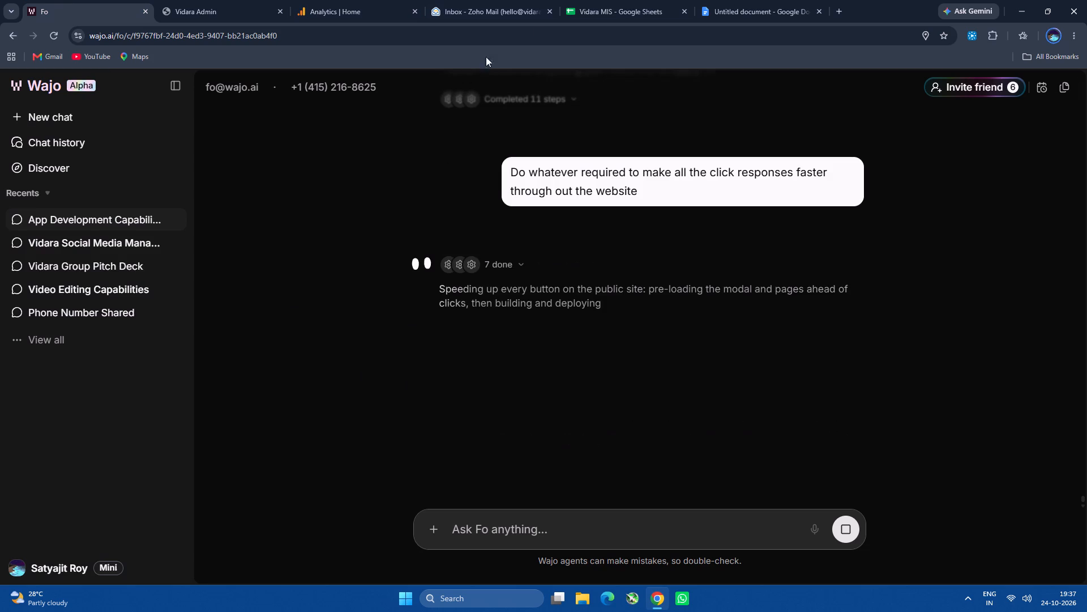
Back in the outline document, continue the Dashboard description with "3rd page is all the messages and form submitted from Vidara.in contact page".
click(749, 1)
key(space)
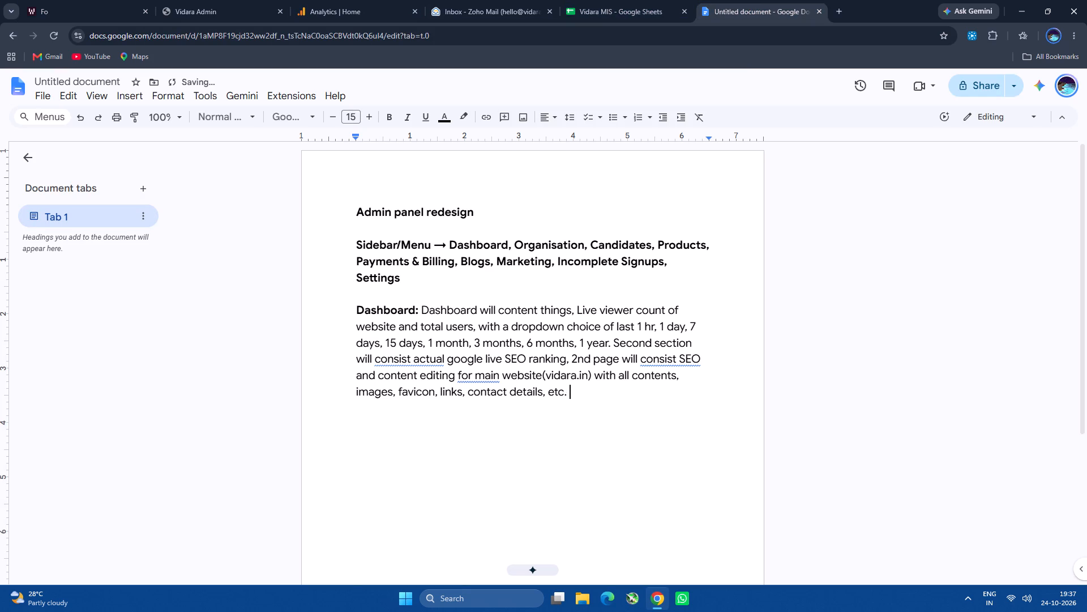
text(fi)
key(BackSpace)
key(BackSpace)
text(3rd page is all the messages and form submitted from)
key(space)
text(Vidr)
key(BackSpace)
text(ara.in conta)
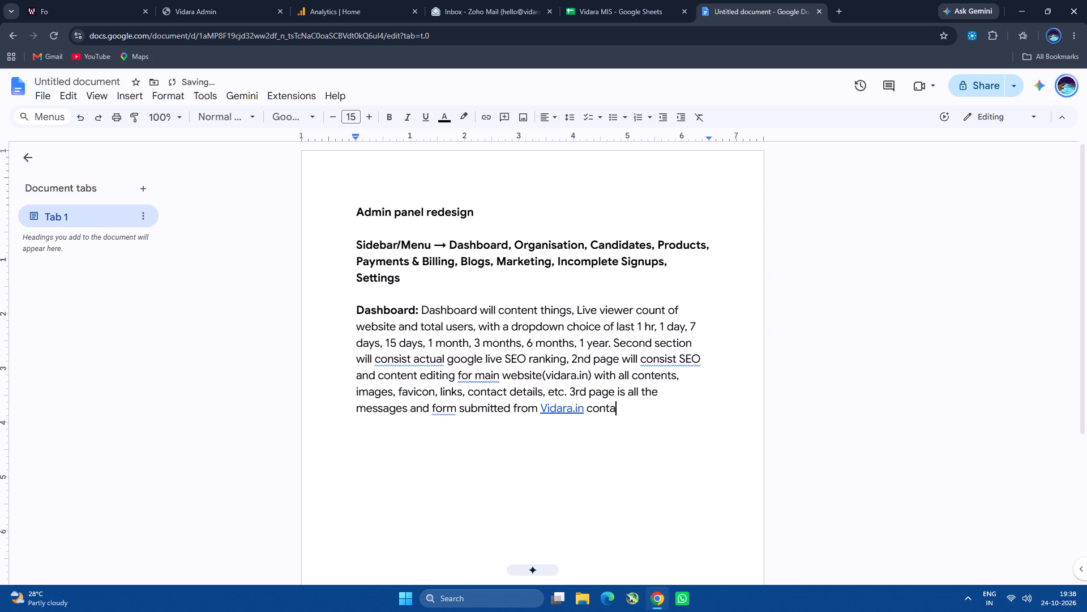
text(ct page)
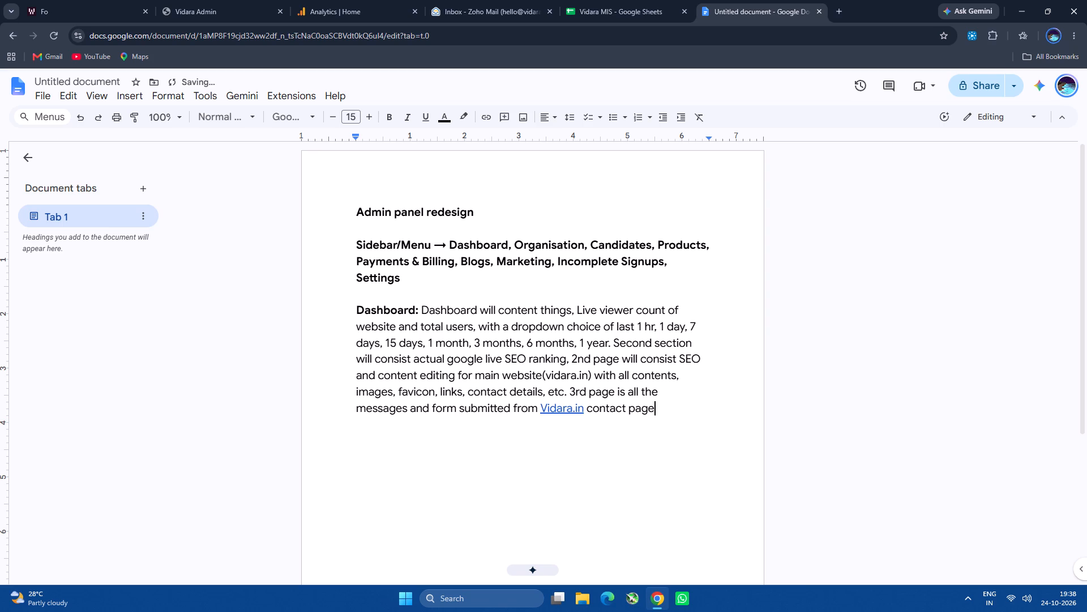
Complete the 3rd page sentence after "contact page" with "will be show with the name email and the message.".
key(space)
text(will be show will a)
key(space)
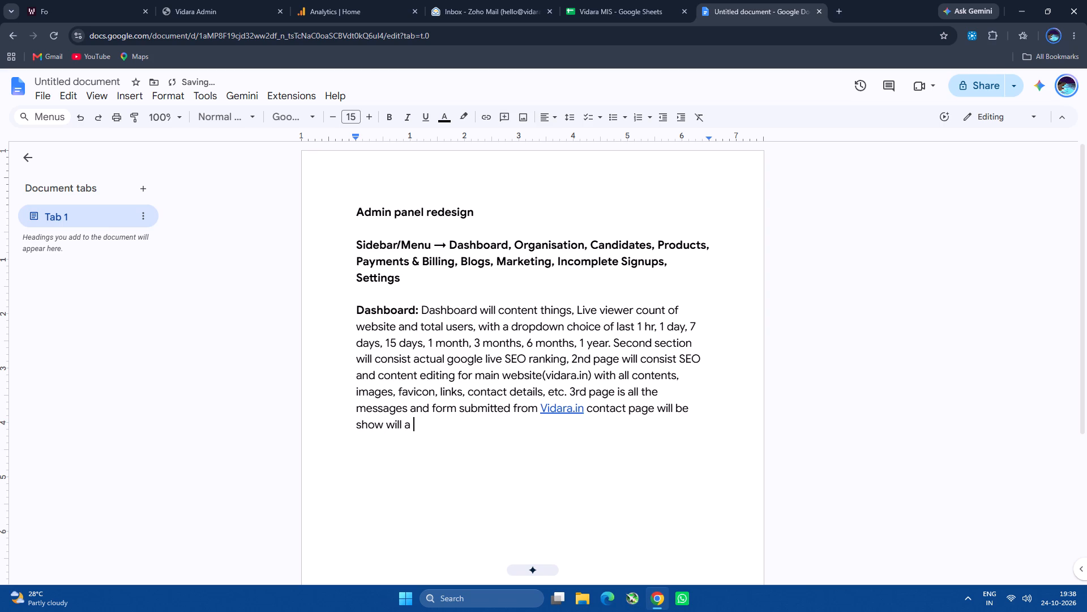
key(BackSpace)
key(BackSpace)
key(BackSpace)
key(BackSpace)
key(BackSpace)
text(th the name emil)
key(BackSpace)
key(BackSpace)
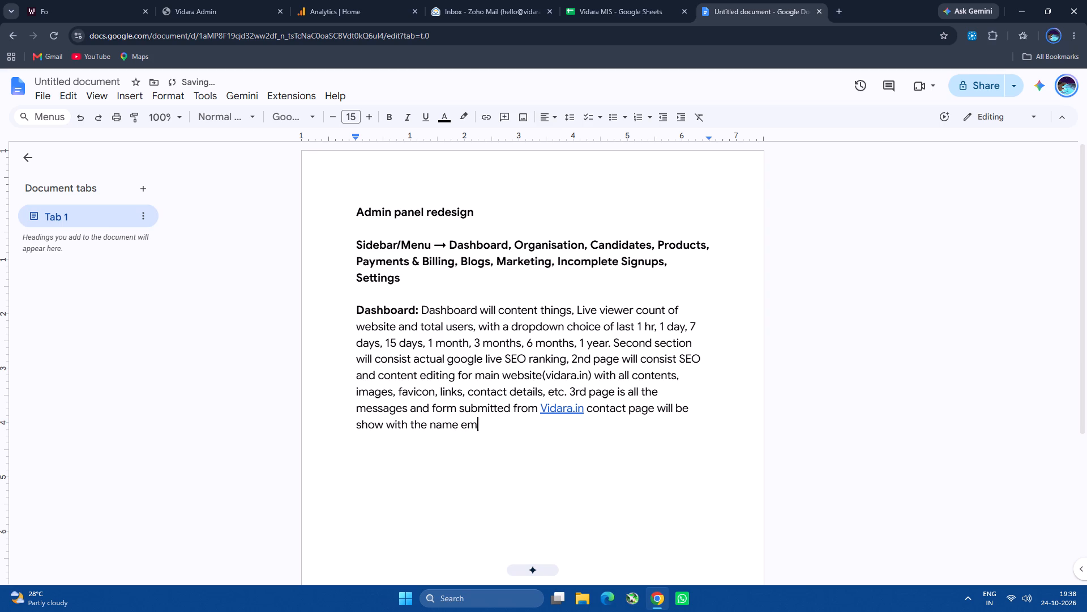
text(ail and)
key(space)
text(the mesa)
key(BackSpace)
text(sage.)
key(space)
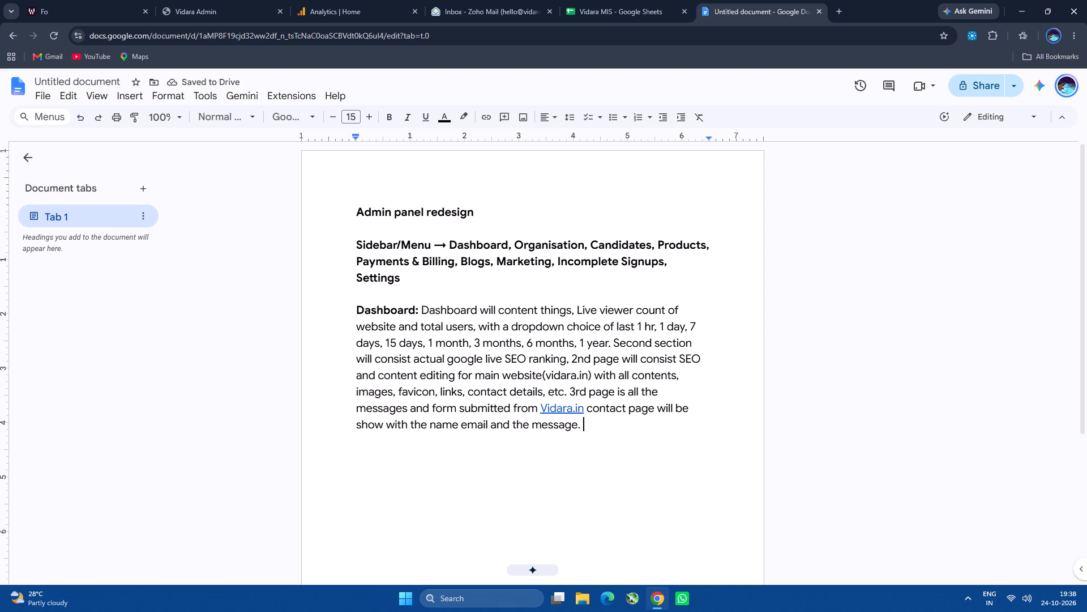
Start a new paragraph below the Dashboard description, leaving one blank line between.
key(Return)
key(Return)
Examine the Vidara Admin Dashboard's visitor, traffic and conversion sections, and glance at the Google Analytics home page.
click(245, 0)
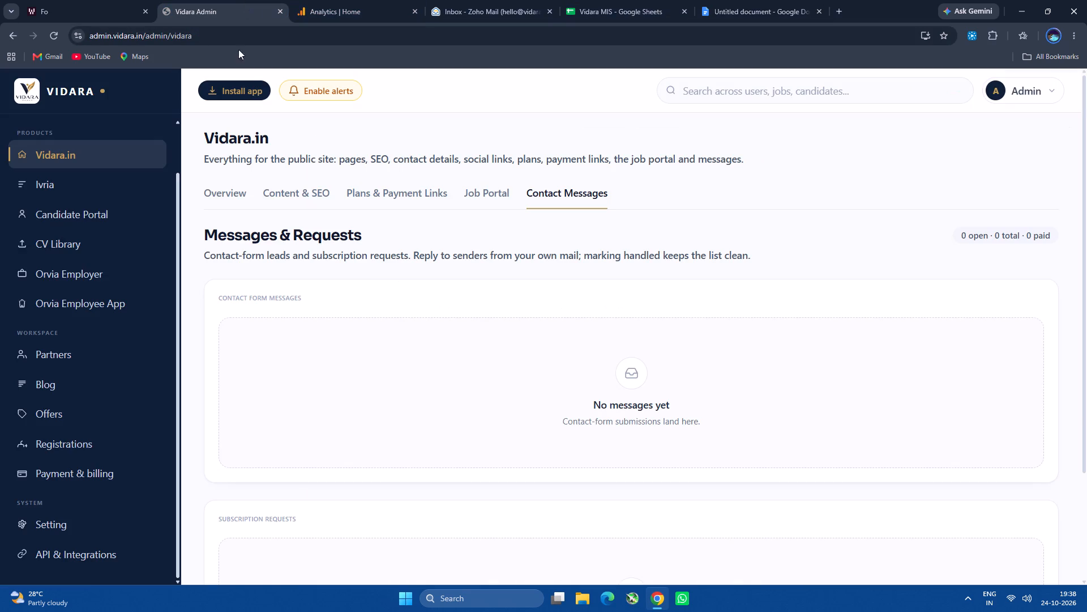
scroll(59, 185, up, 2)
scroll(59, 185, down, 1)
scroll(59, 185, up, 1)
click(69, 157)
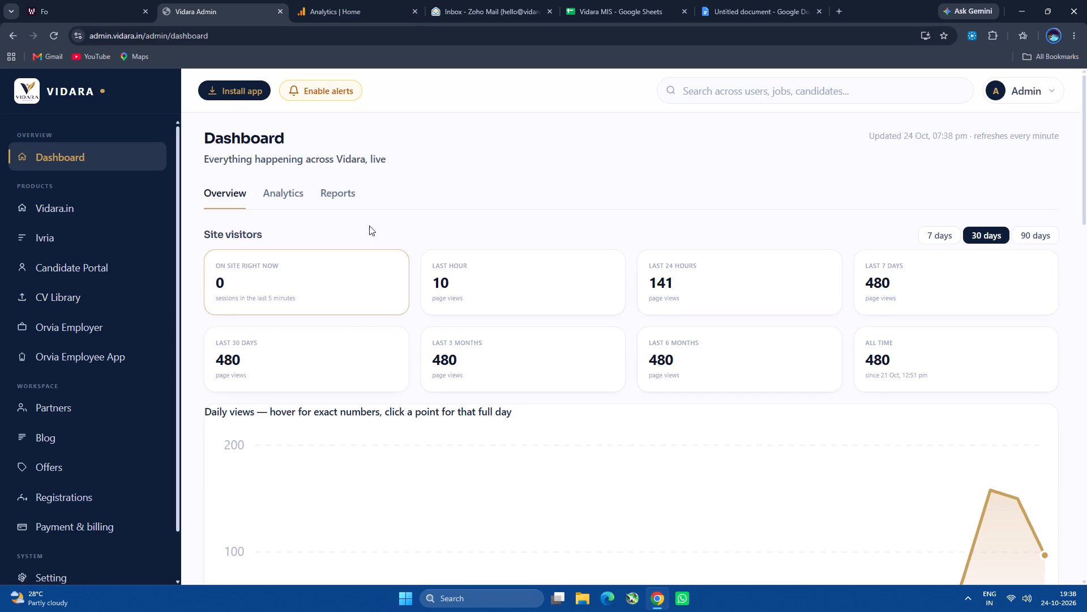
scroll(353, 223, down, 1)
scroll(353, 223, up, 1)
scroll(353, 223, down, 11)
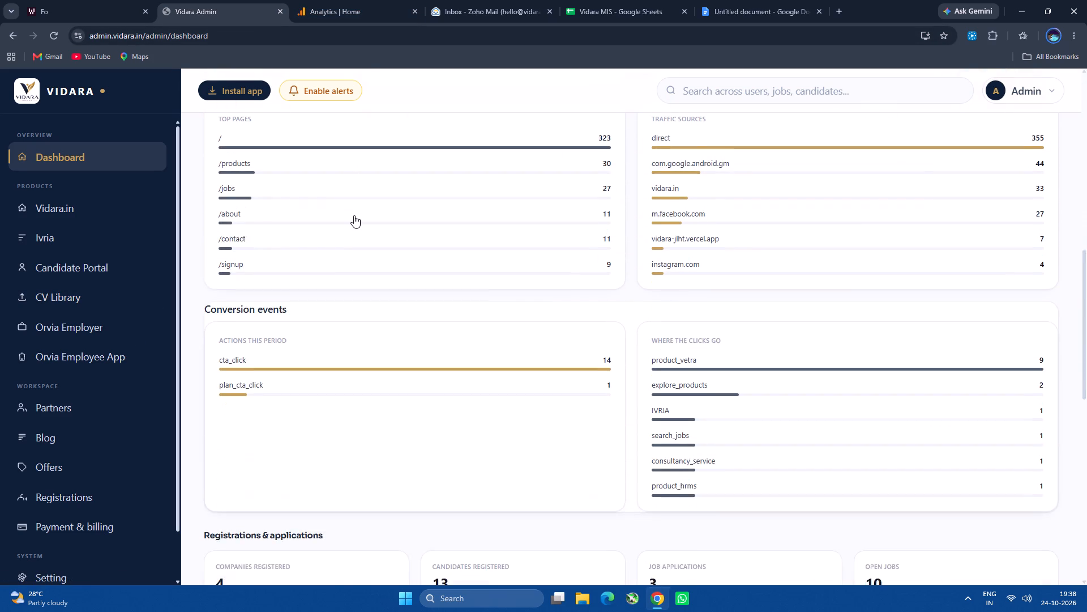
scroll(354, 215, up, 4)
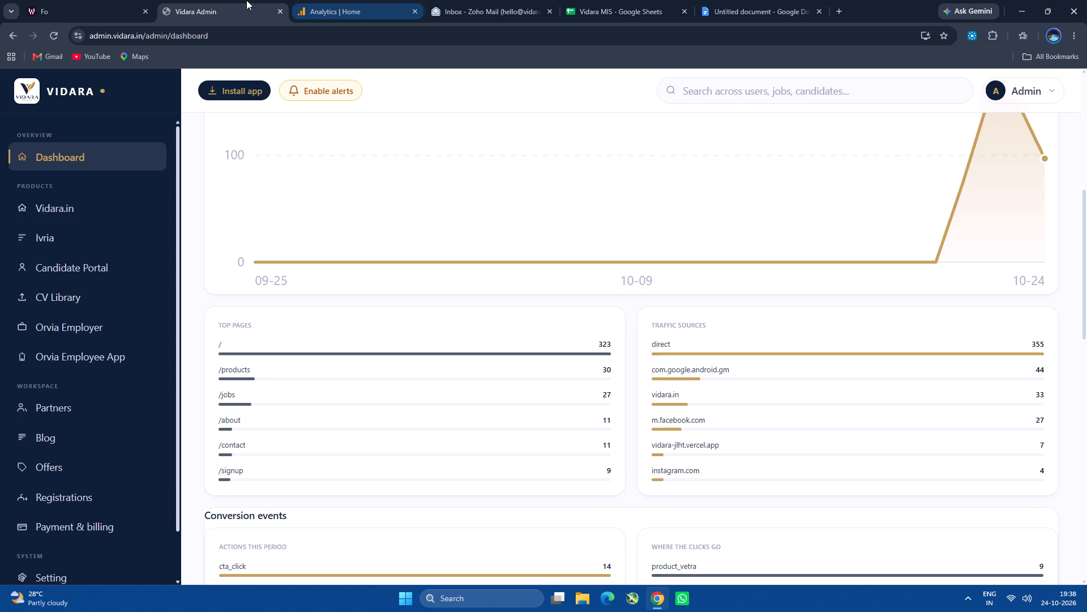
click(348, 1)
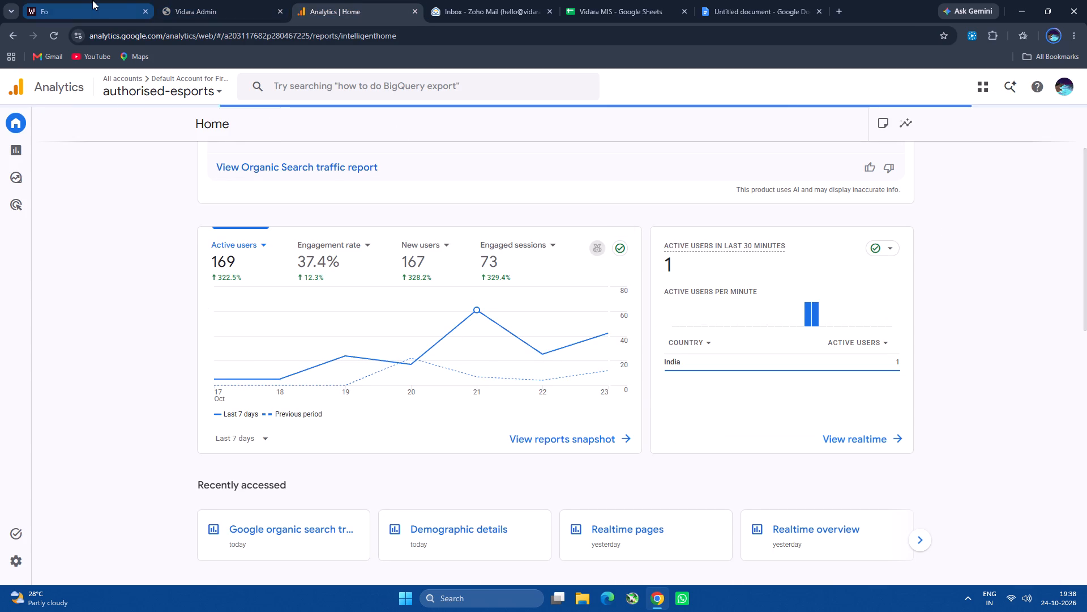
In the outline document, insert ", the no of clicks in CTA/pages" after "1 year" in the Dashboard description.
click(729, 0)
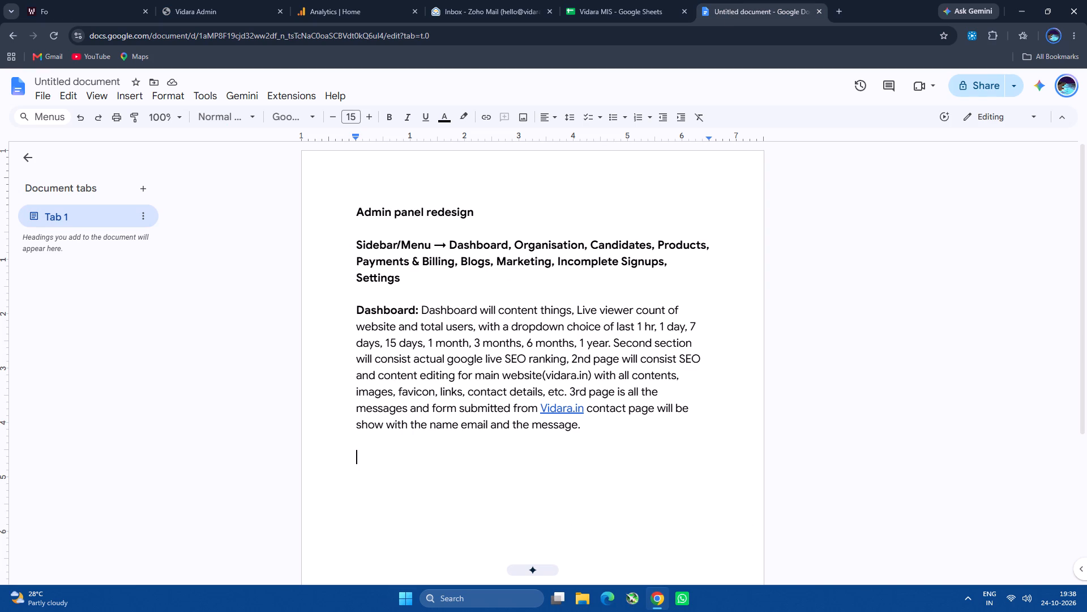
click(609, 343)
text(,)
key(space)
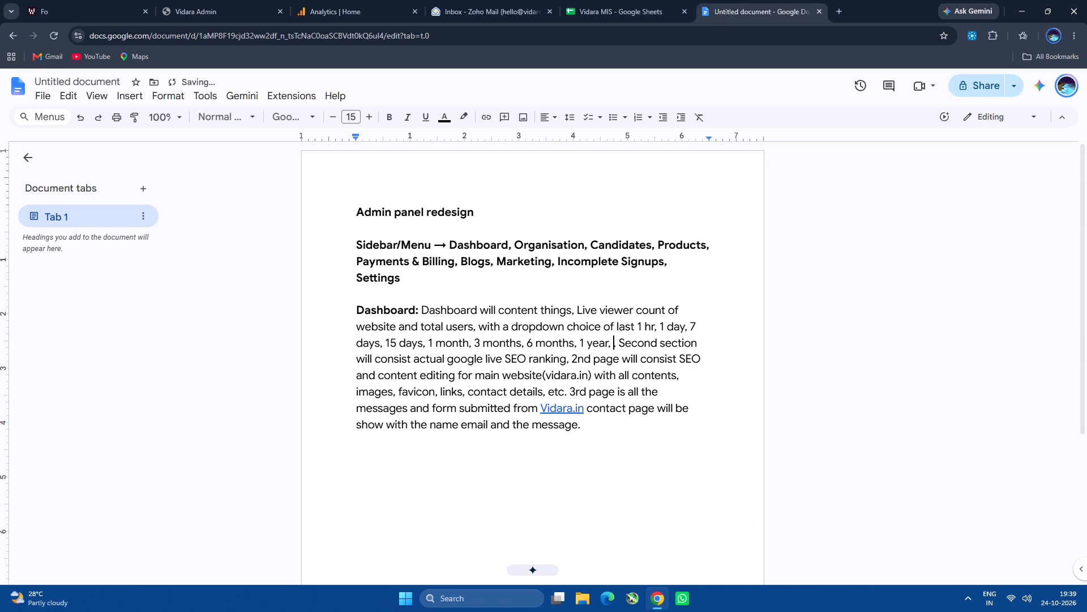
text(the)
key(space)
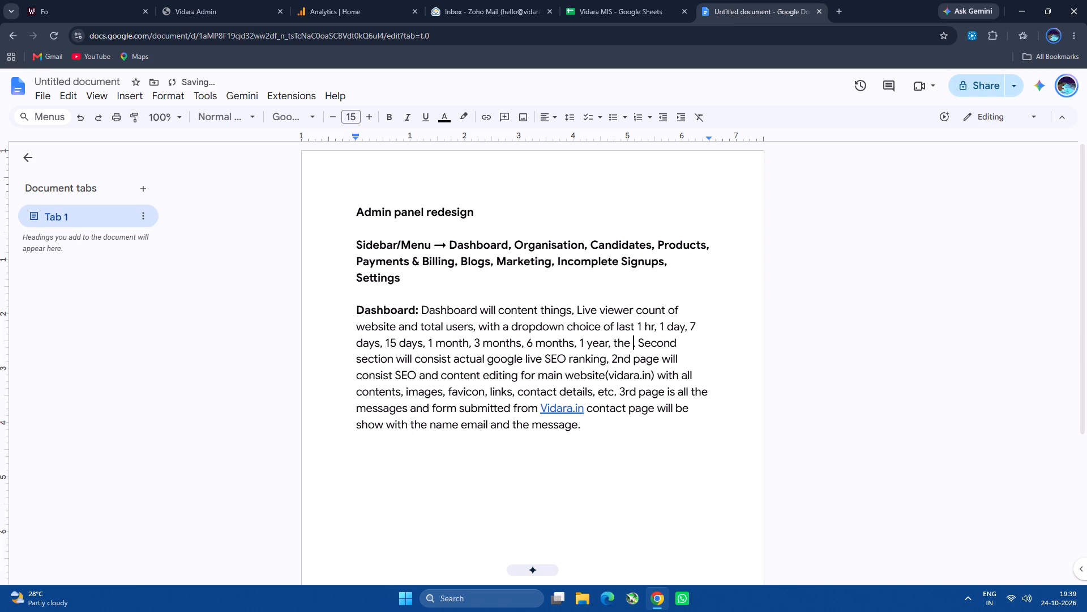
text(no of clicks)
key(space)
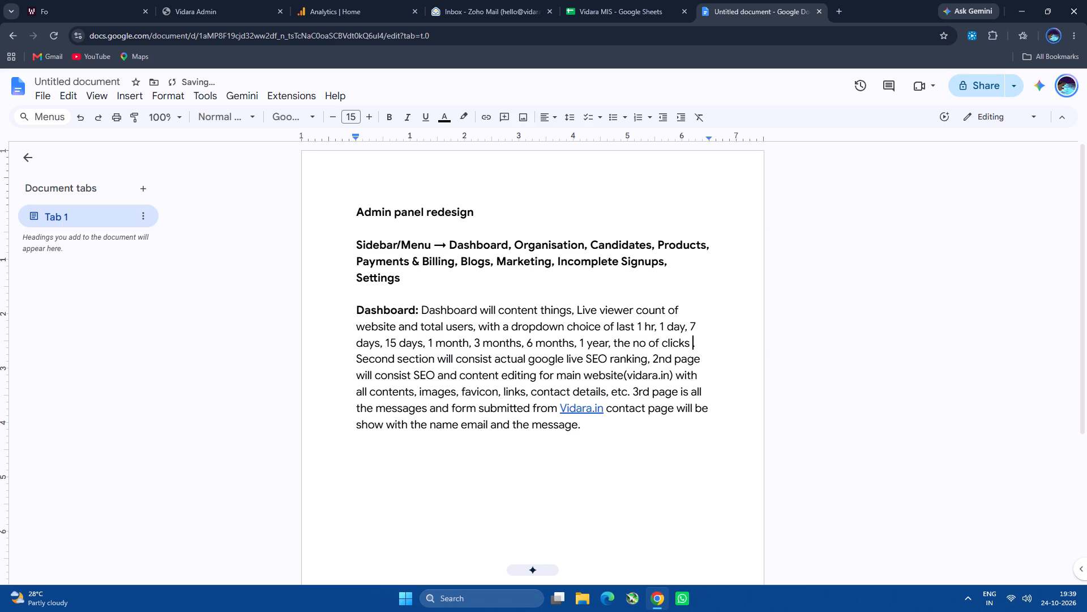
key(a)
key(BackSpace)
text(in)
key(space)
text(CTA)
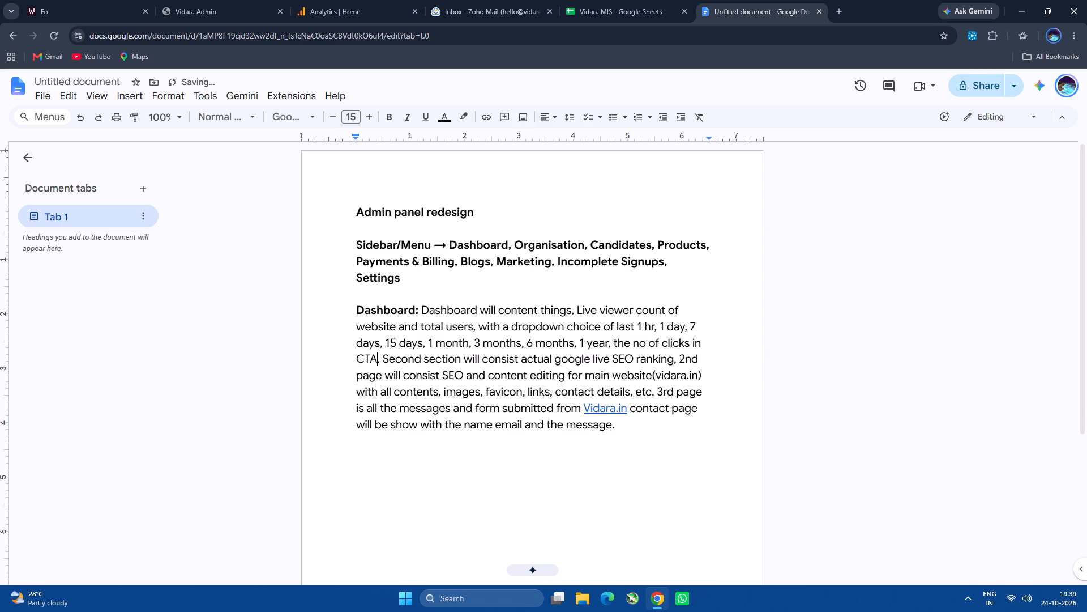
text(/pages)
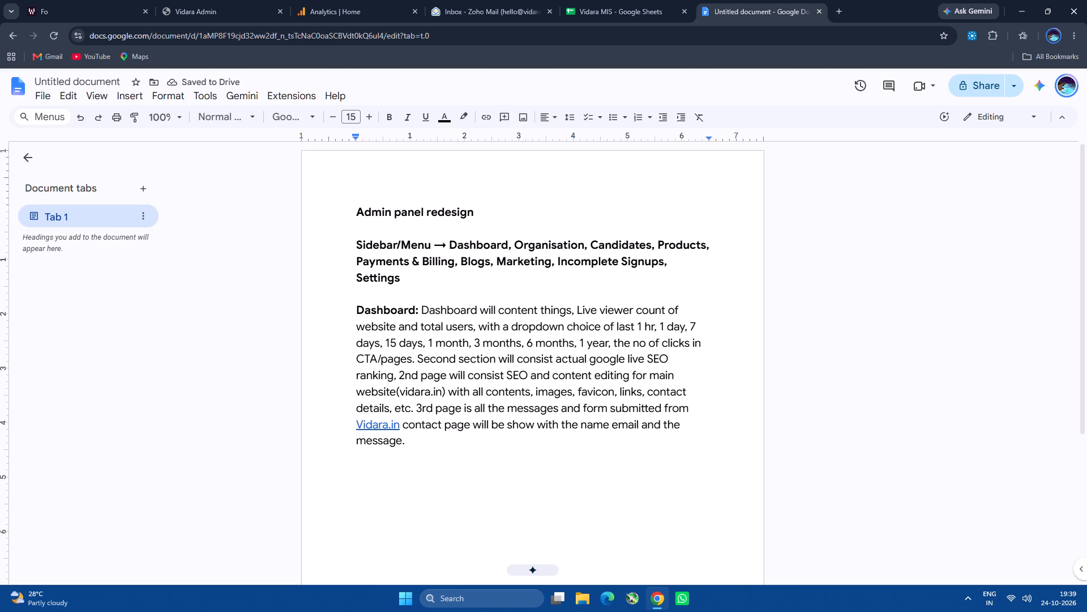
Replace "the" before "no of clicks" with "and" in the Dashboard description.
scroll(687, 469, up, 2)
click(612, 346)
key(Right)
key(Right)
key(Right)
key(Right)
key(Right)
key(Left)
key(BackSpace)
key(BackSpace)
key(BackSpace)
text(and)
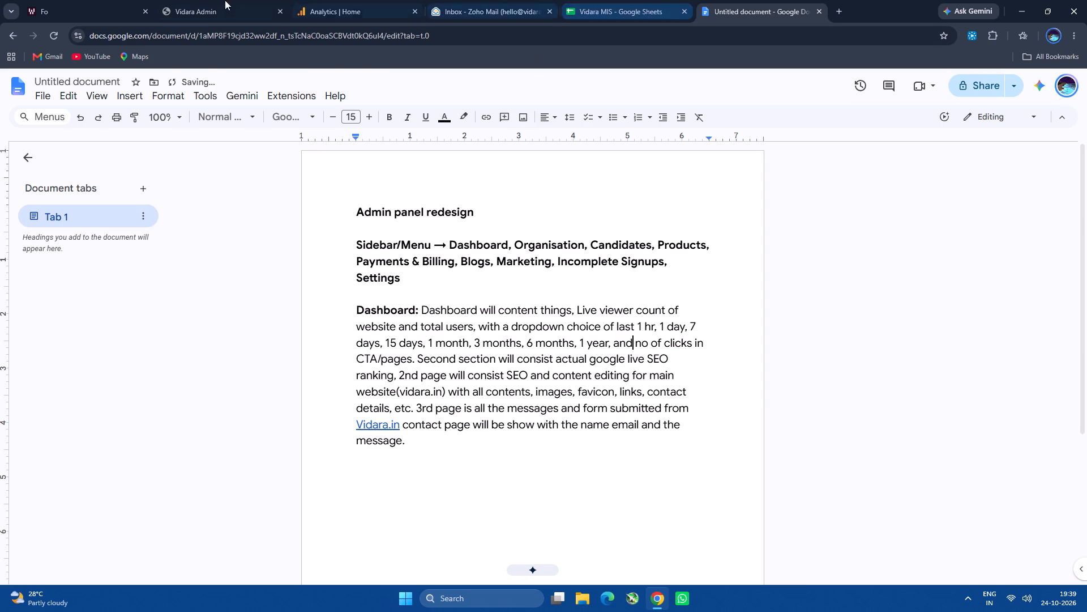
Switch to the Vidara Admin Dashboard and examine its conversion events and its registrations and applications sections.
click(144, 3)
click(207, 0)
scroll(382, 335, down, 4)
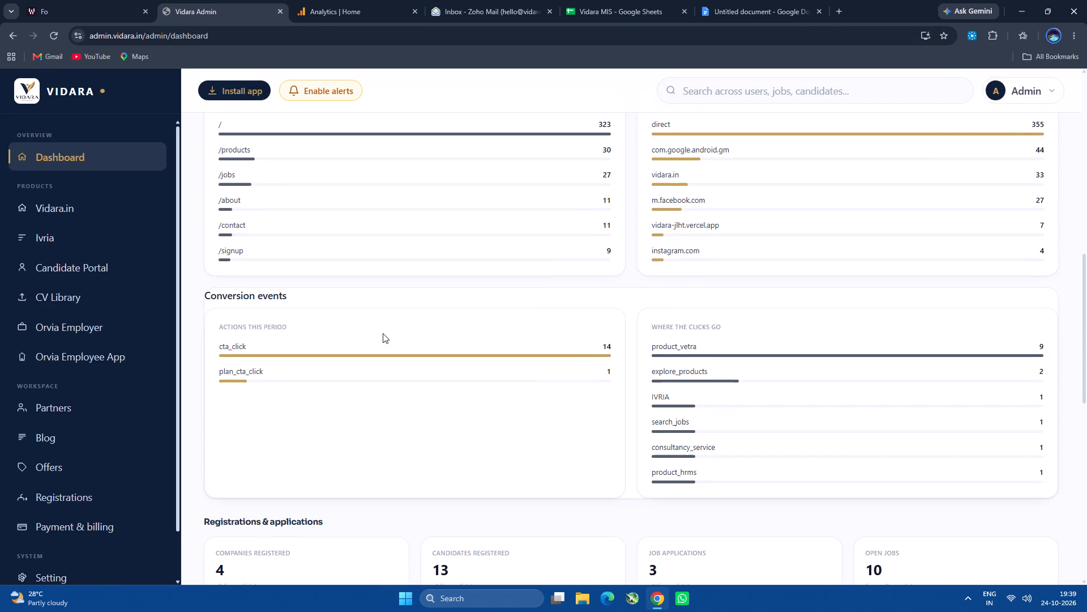
scroll(383, 331, down, 2)
scroll(383, 331, up, 1)
scroll(384, 329, down, 2)
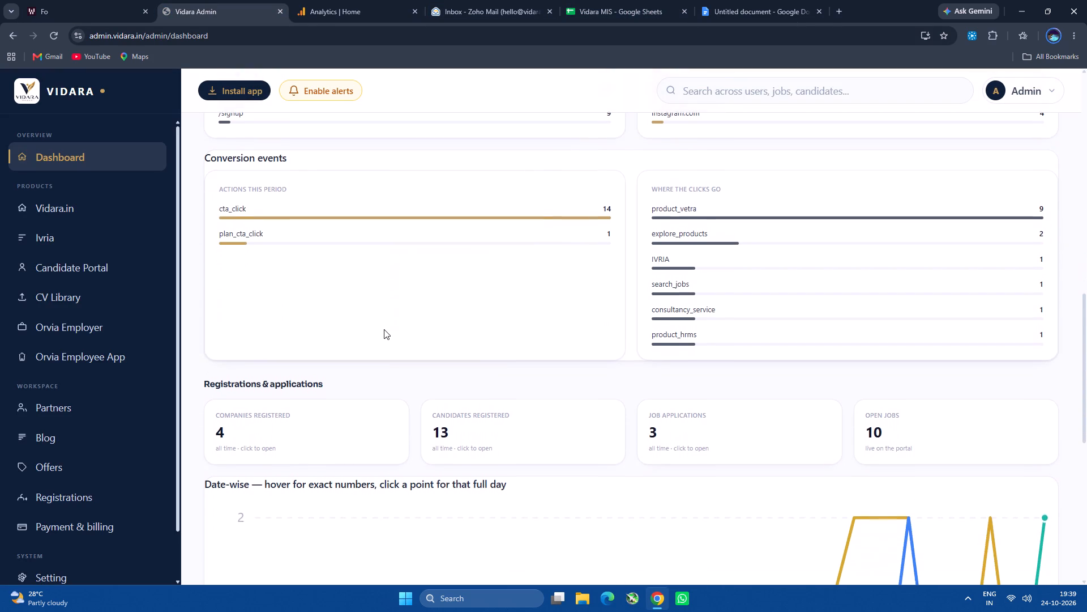
scroll(384, 329, down, 1)
scroll(384, 328, up, 4)
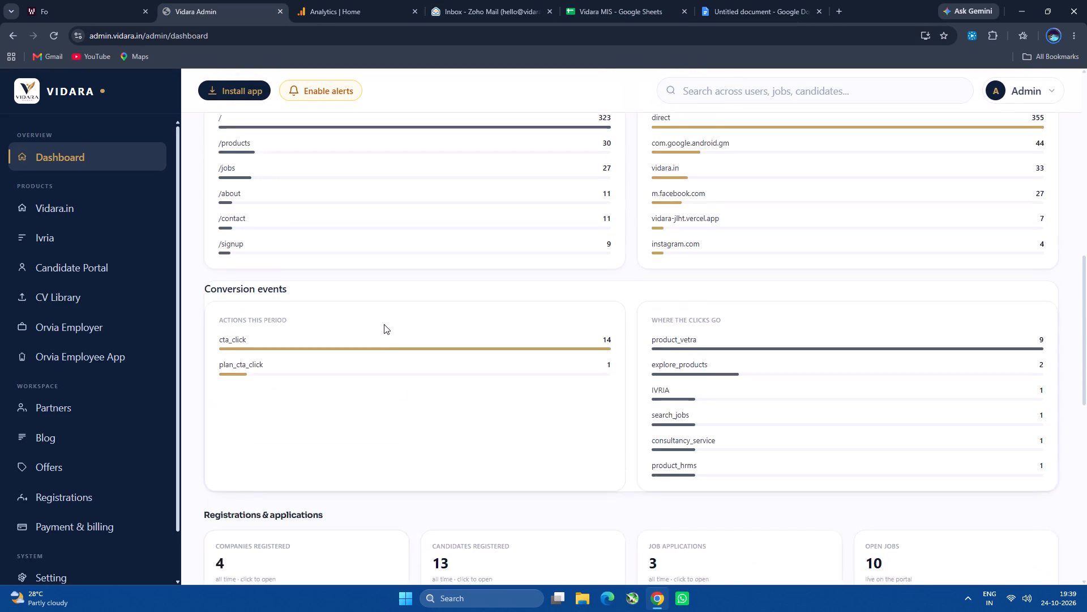
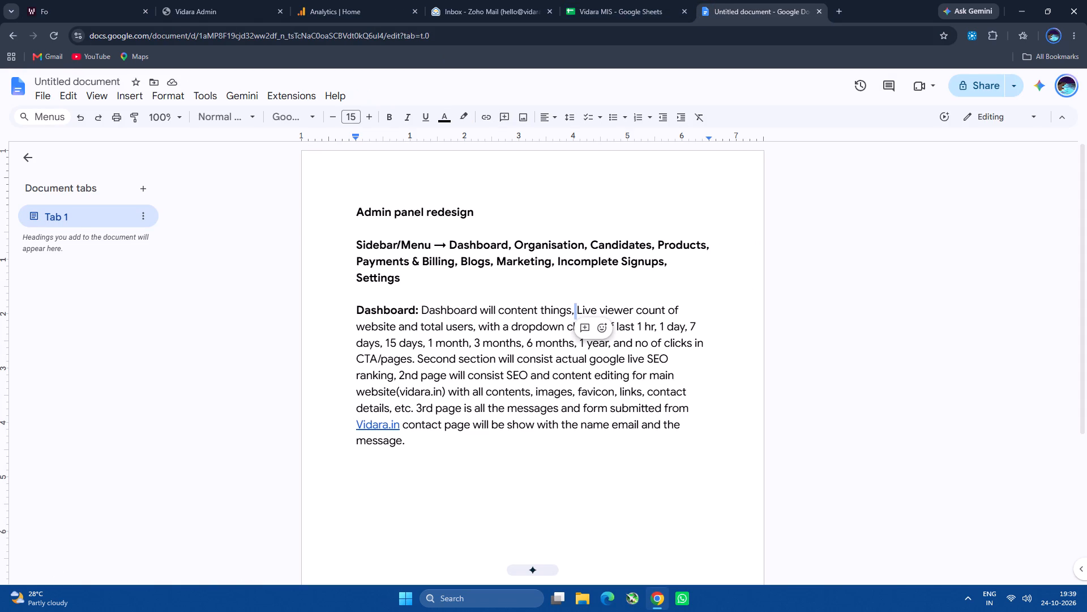
Insert "Top card of Total number of Organisation registered," before "Live viewer count" in the Dashboard description.
text(Top card)
key(space)
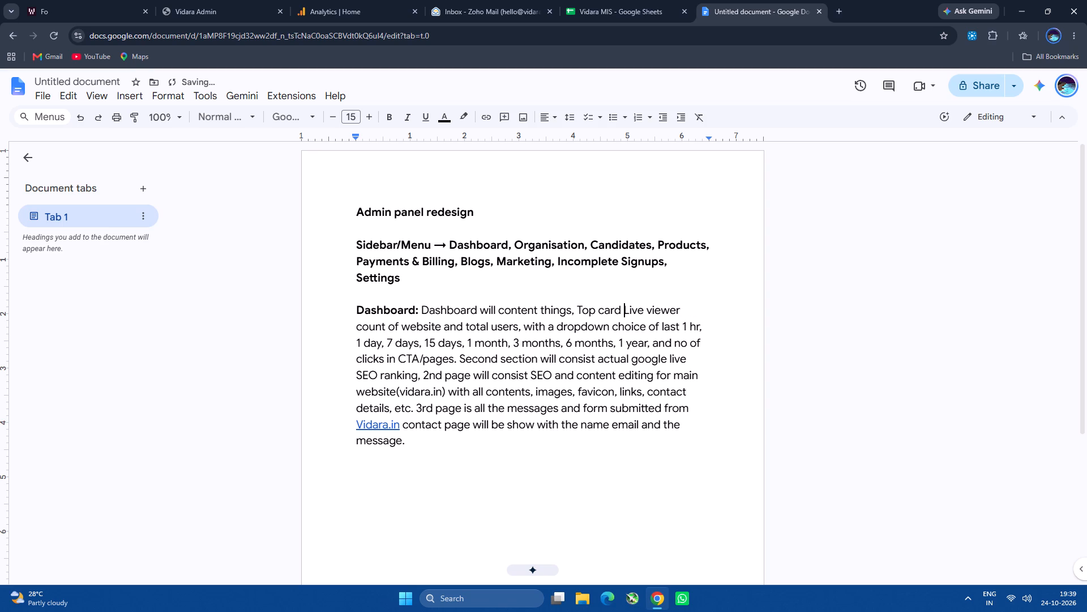
text(of)
key(space)
text(Total number of Organisation)
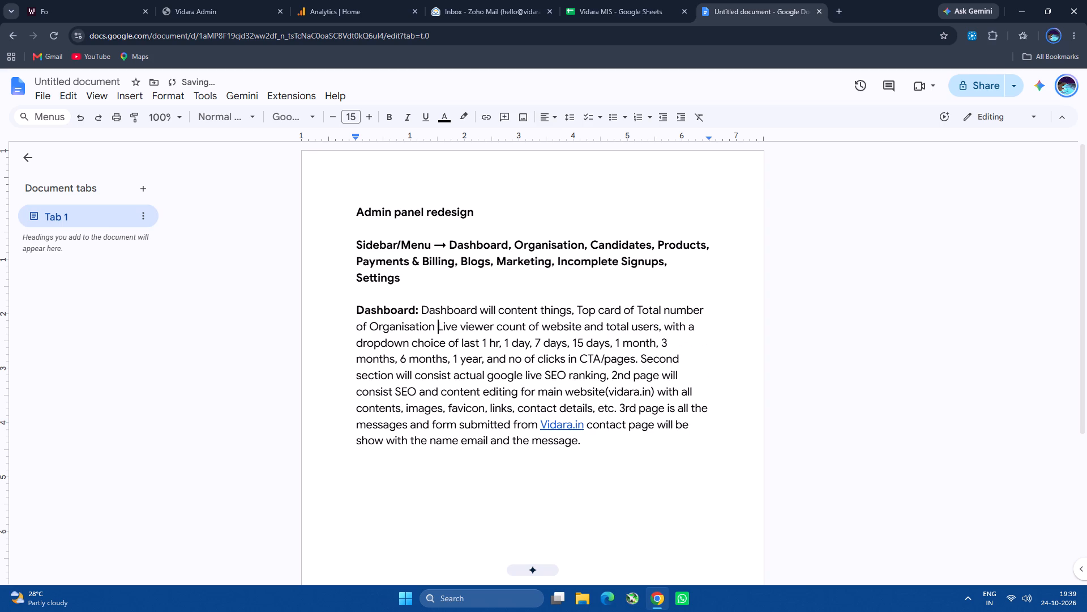
key(space)
text(registered)
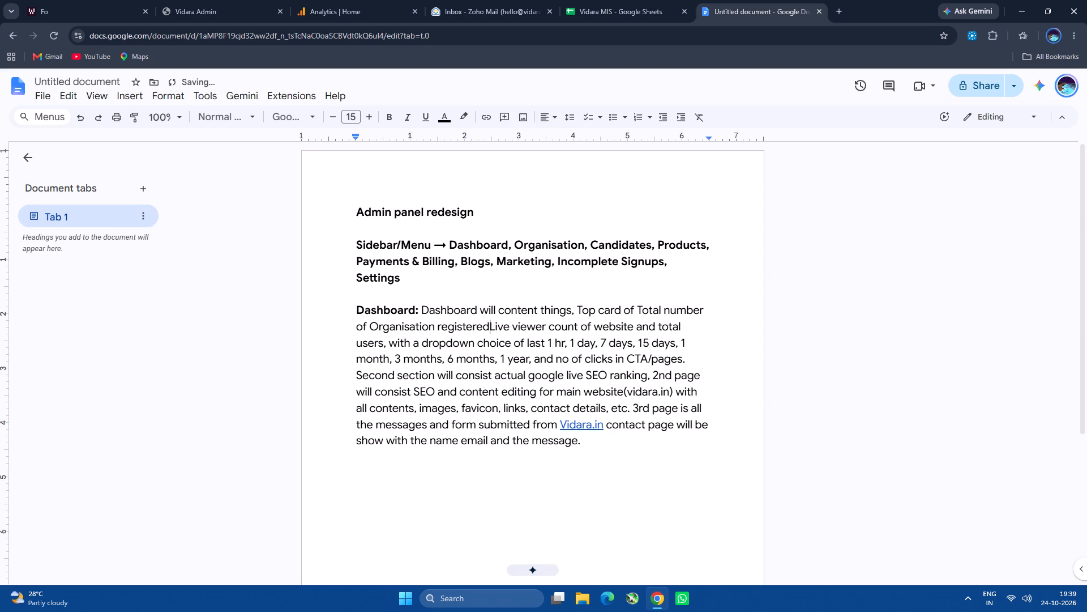
text(,)
key(space)
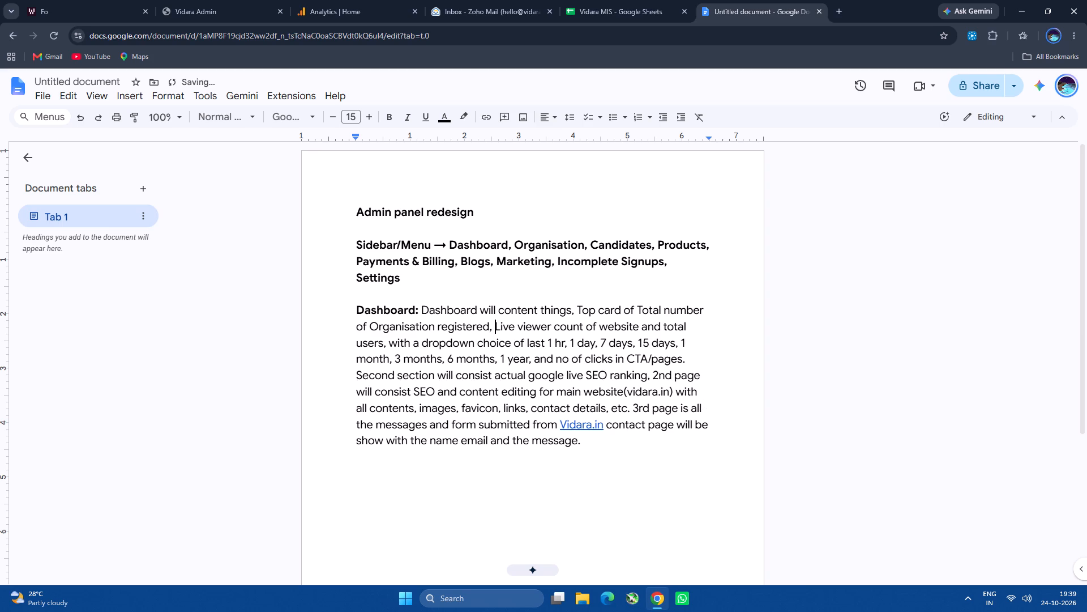
Continue the top-card list with "Total no of CVs, Total no of of Job openings and Total no of applications." before "Live viewer count".
text(Total no of CV)
key(space)
key(BackSpace)
text(s)
key(space)
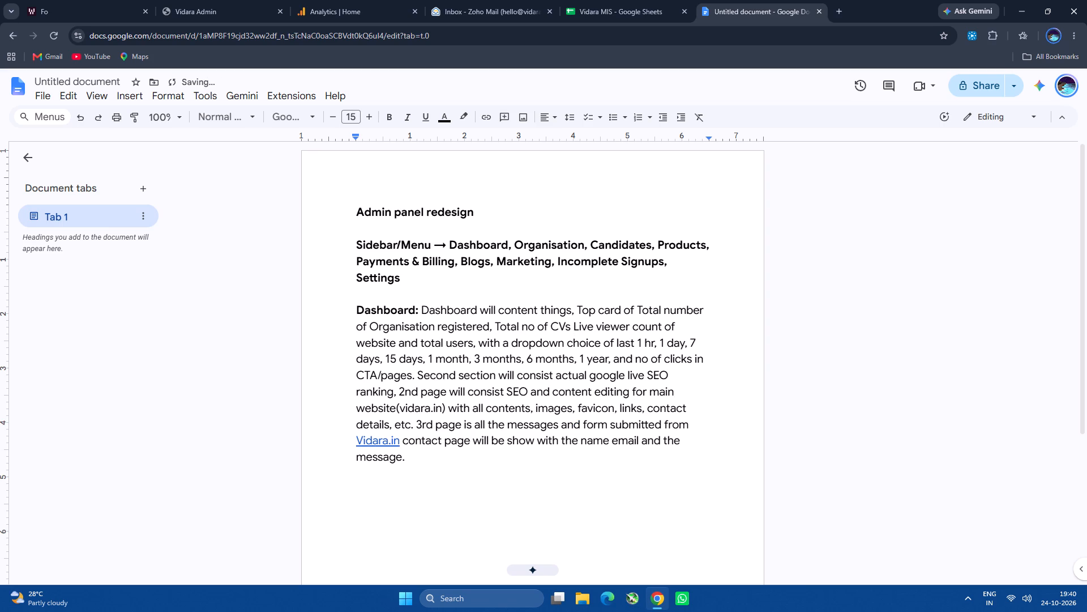
key(BackSpace)
text(, Total no o)
key(space)
key(BackSpace)
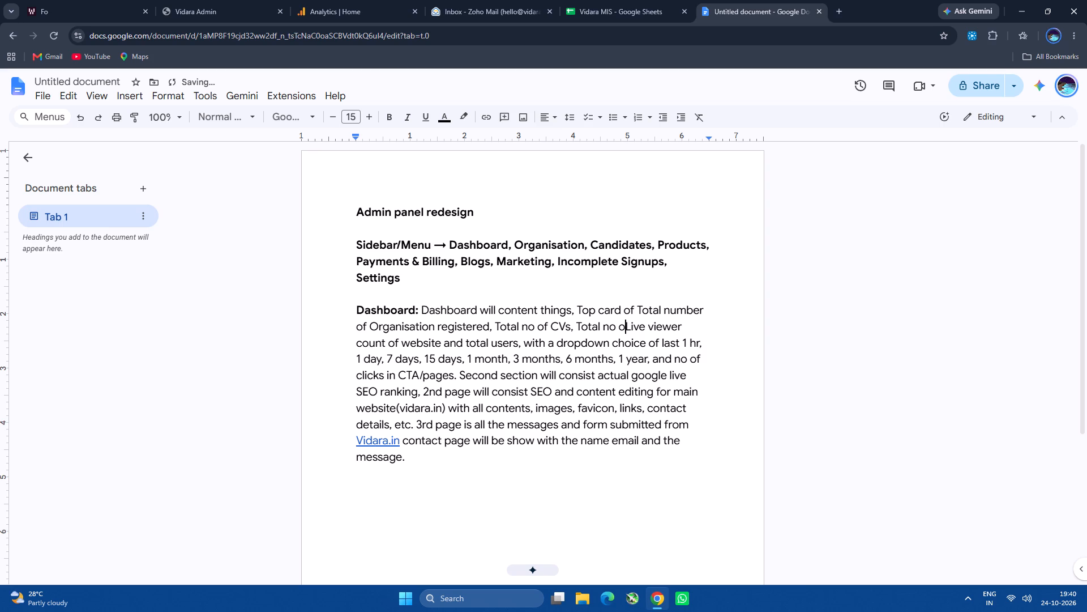
text(f of Job)
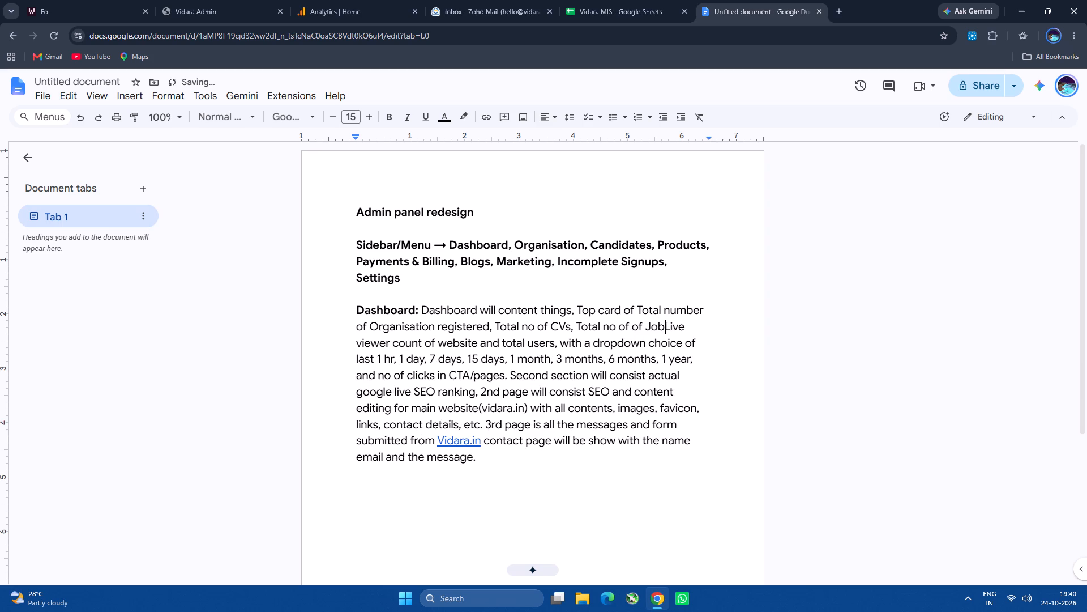
key(space)
text(openings and Totasl)
key(space)
key(BackSpace)
key(BackSpace)
key(BackSpace)
text(l no of applications)
text(.)
key(space)
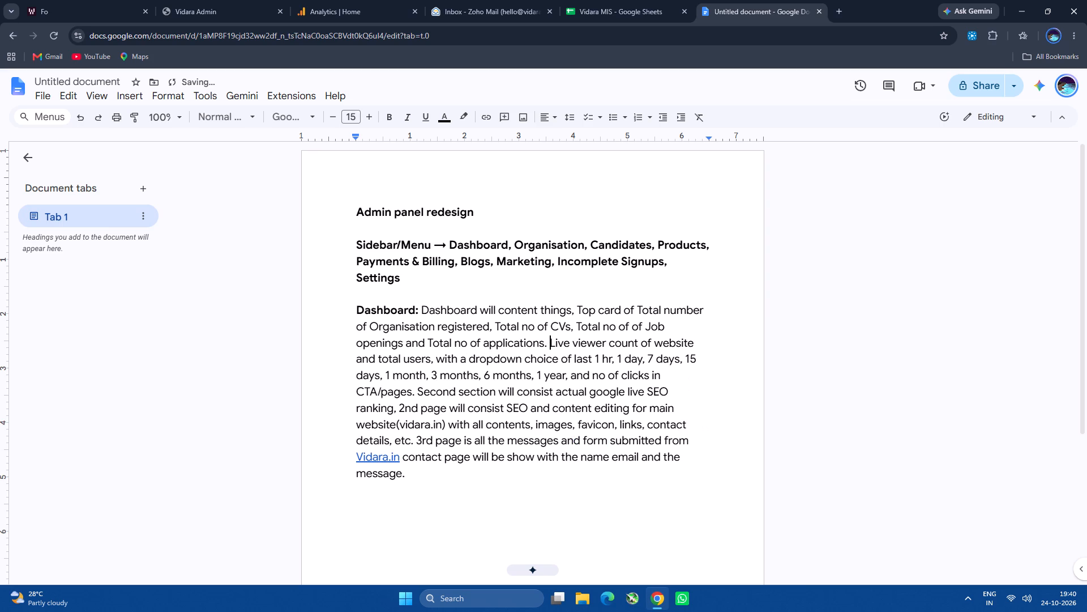
Add a bold "Organisation :" label below the Dashboard description, separated by a blank line, with bold turned off after it.
click(413, 474)
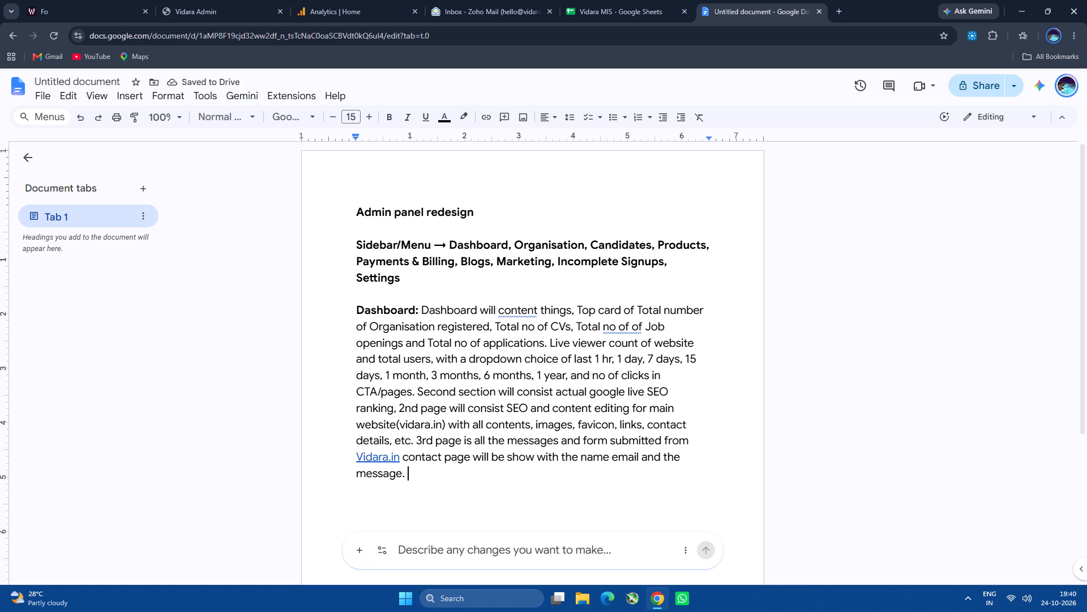
key(shift+Return)
key(shift+Return)
text(Organisatiojn)
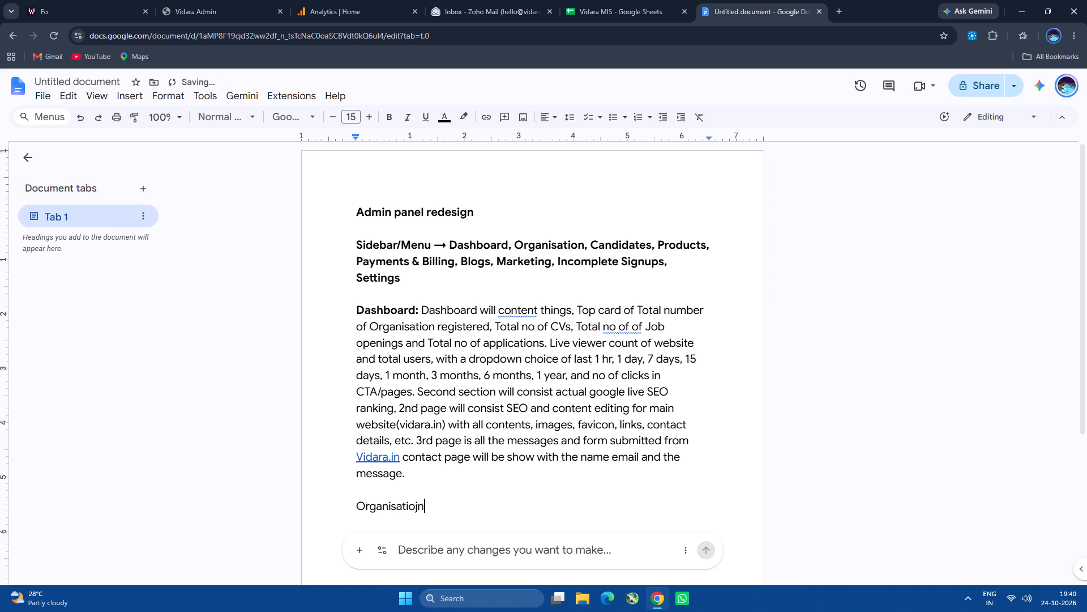
key(BackSpace)
key(BackSpace)
text(n)
key(space)
key(BackSpace)
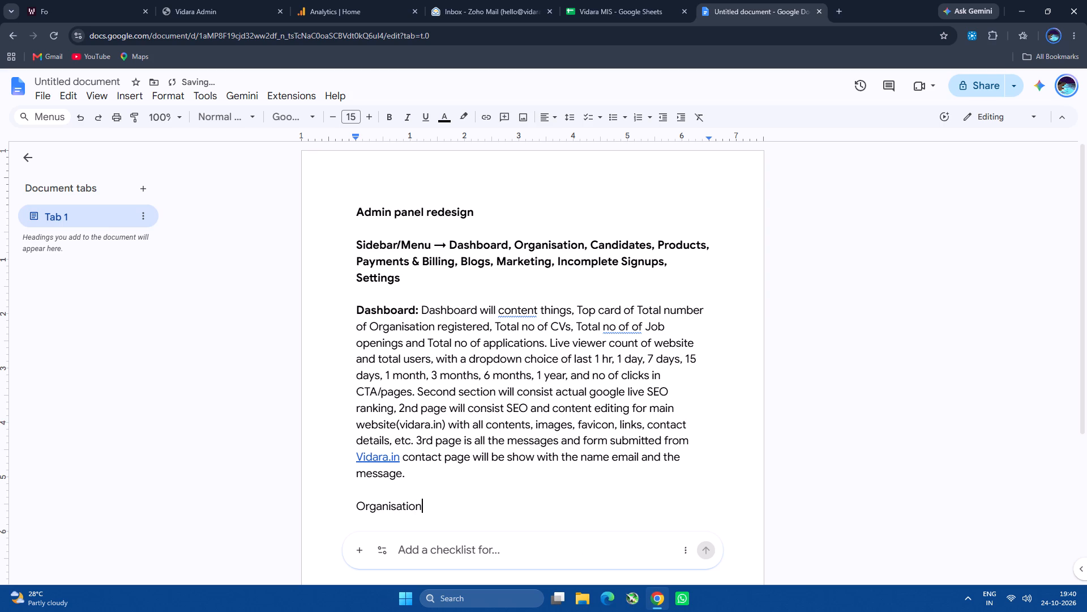
drag(356, 504, 476, 513)
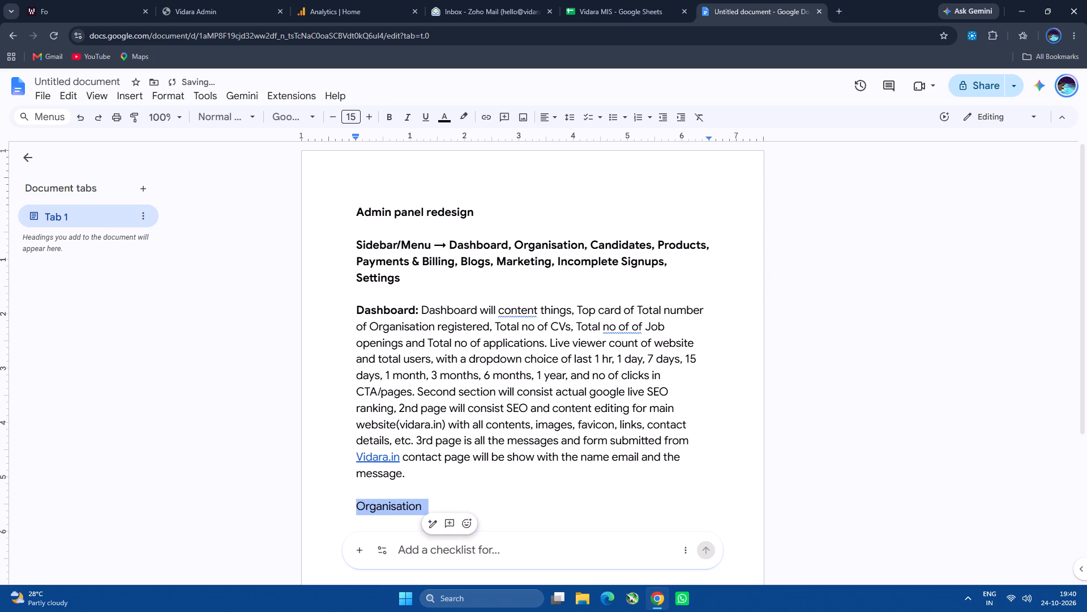
click(390, 116)
click(450, 503)
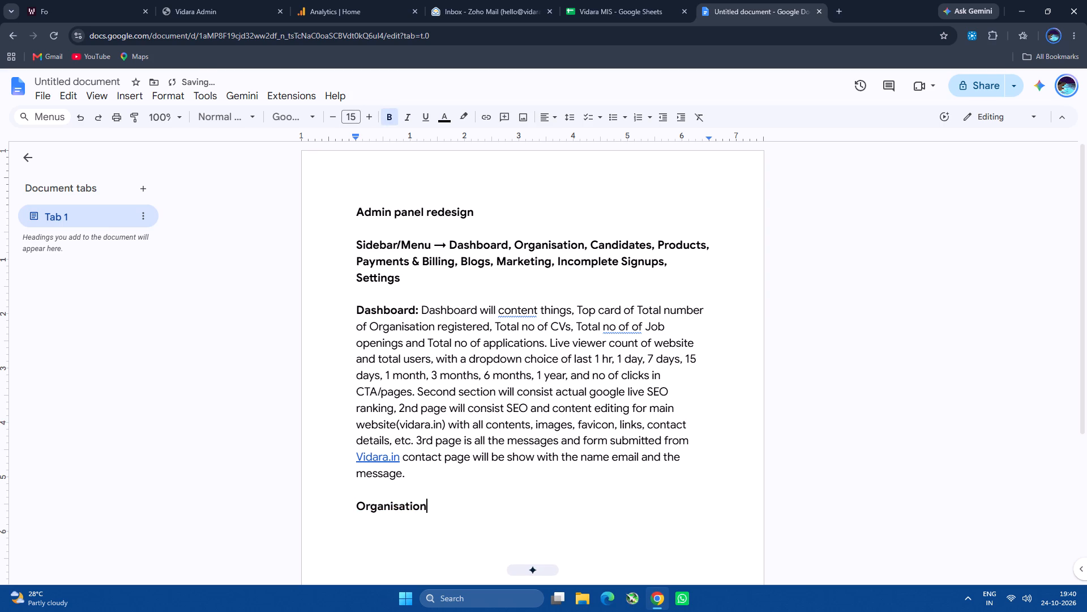
key(space)
text(:)
key(space)
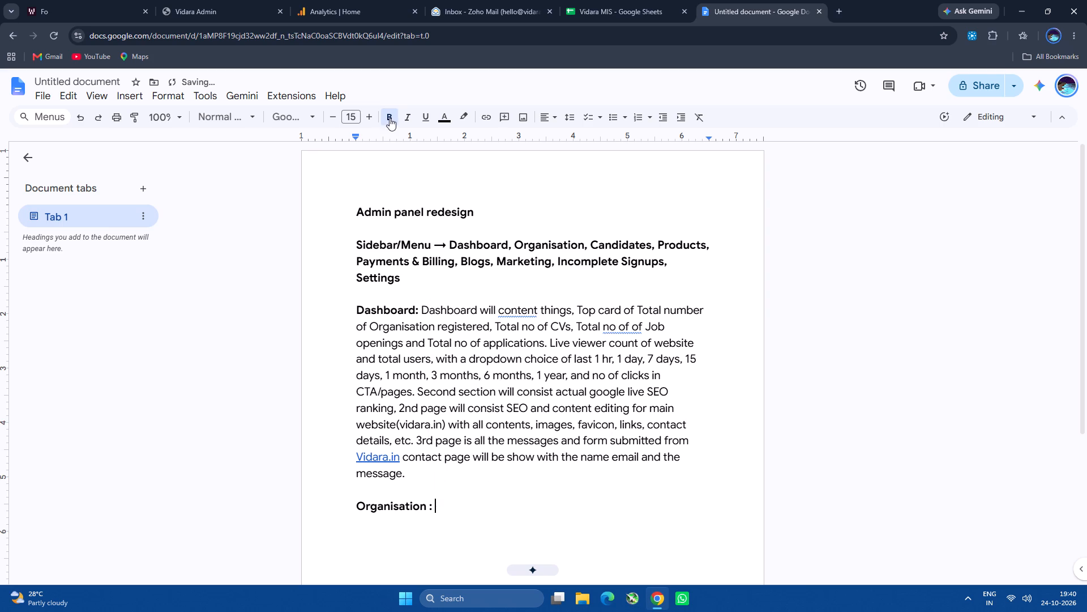
click(393, 115)
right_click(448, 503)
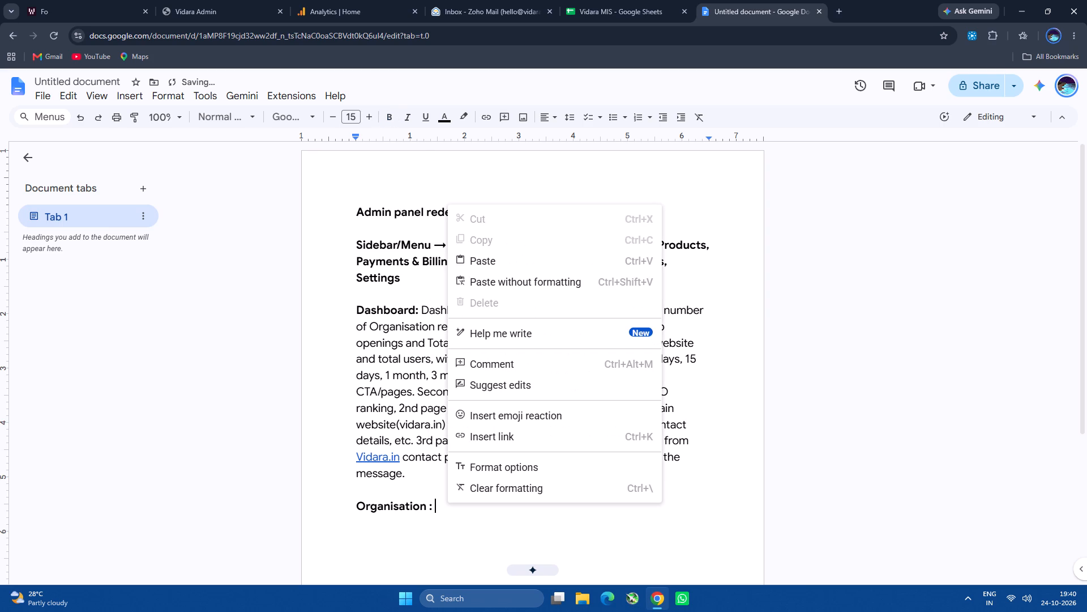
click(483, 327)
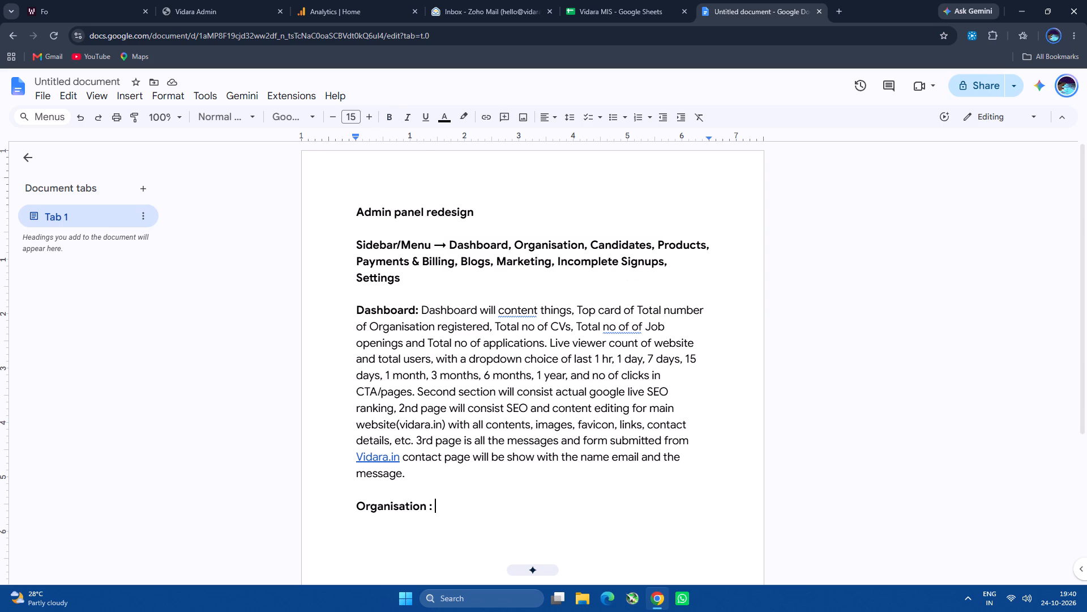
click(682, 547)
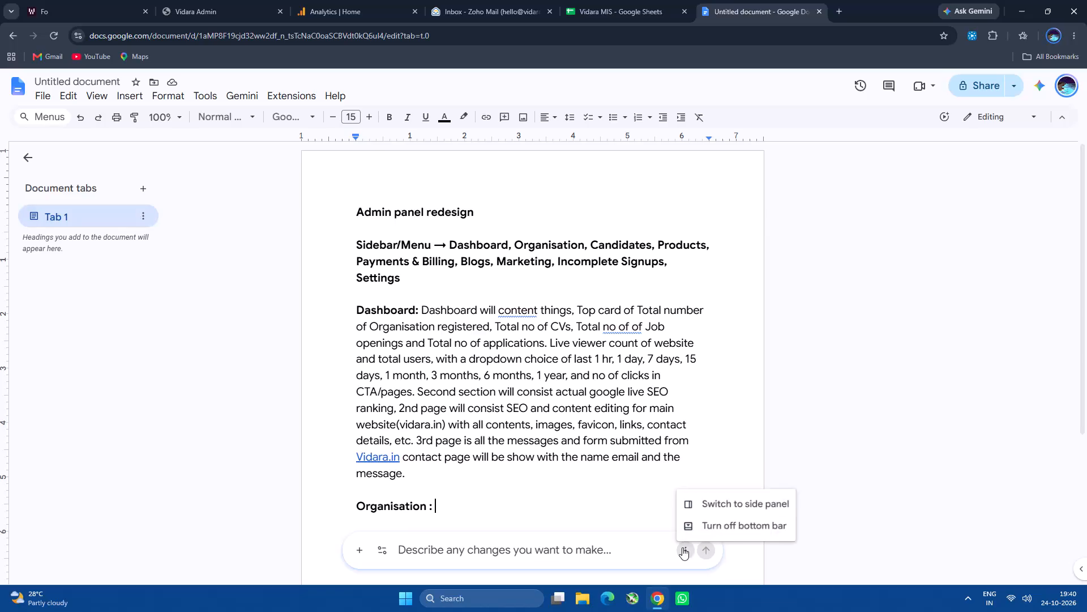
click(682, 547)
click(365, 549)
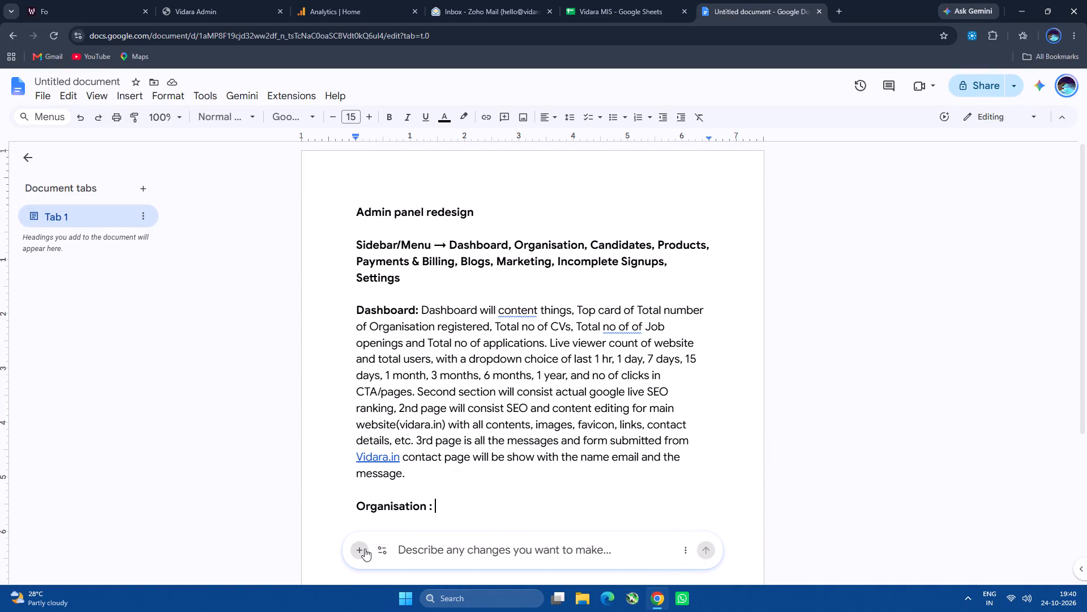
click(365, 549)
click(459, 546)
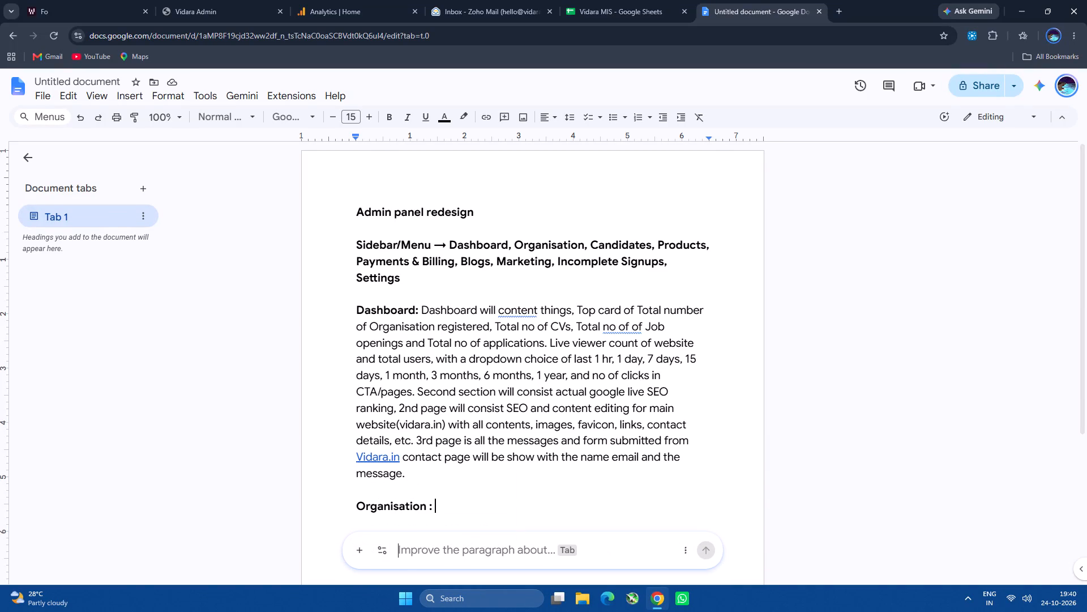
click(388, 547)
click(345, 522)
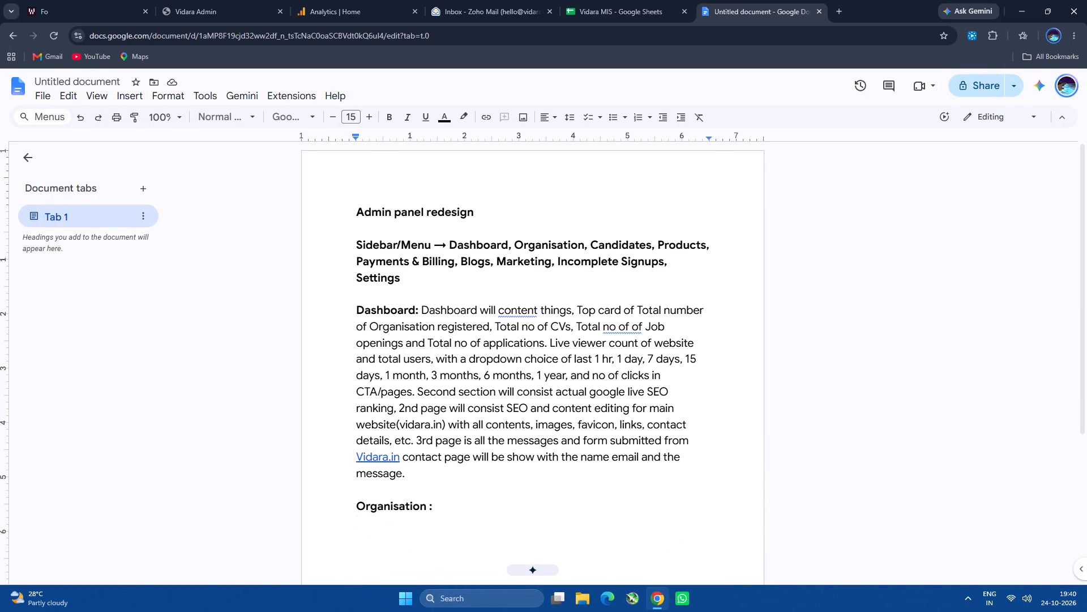
Have Gemini refine the whole Dashboard description, excluding its label, with the prompt "Refine the whole thing without changing any context".
drag(421, 308, 577, 467)
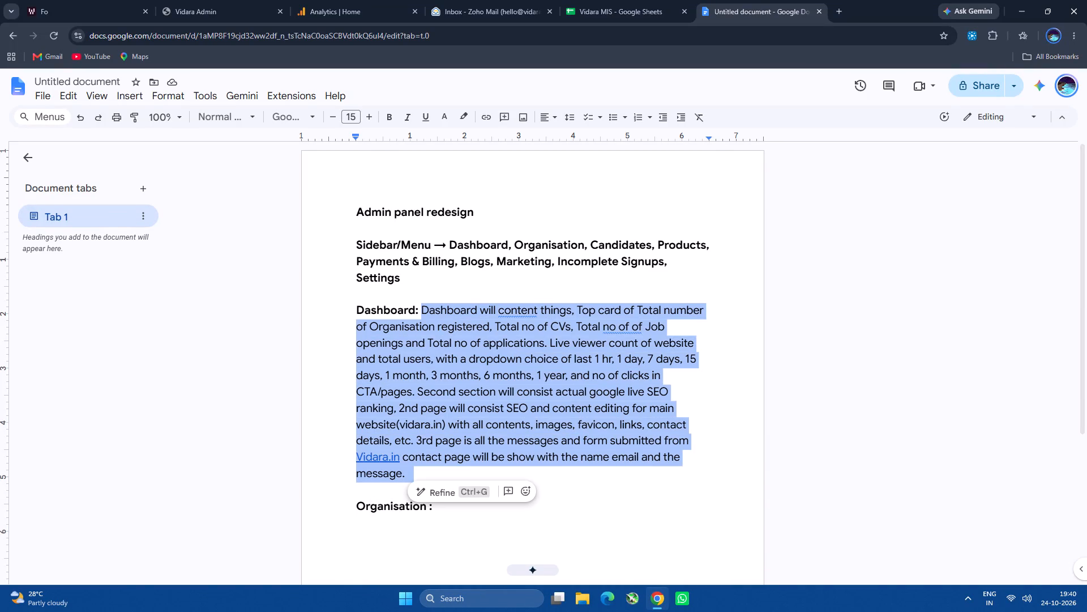
click(438, 496)
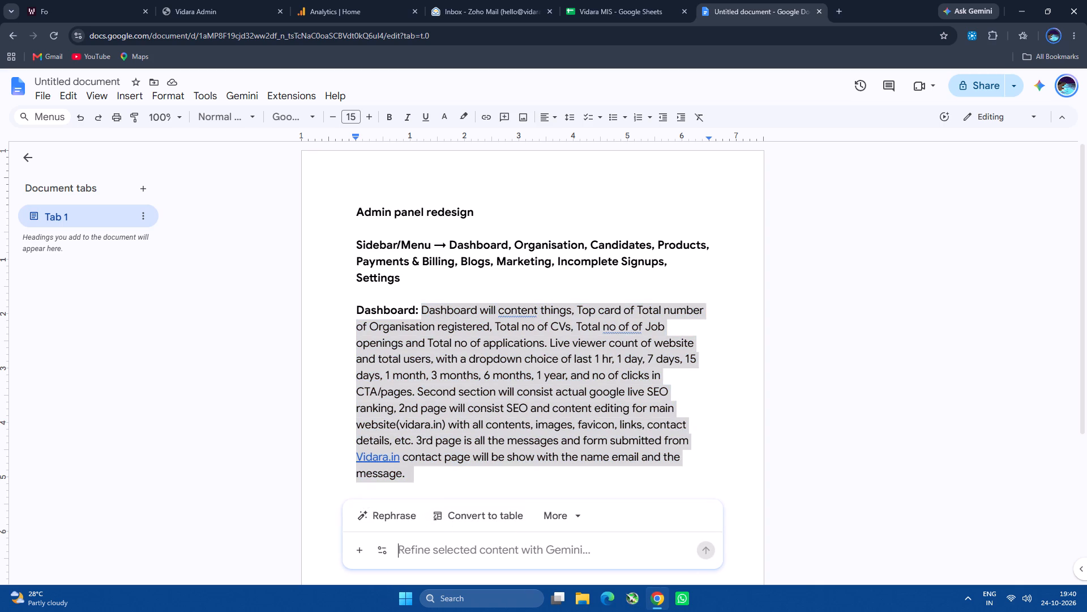
click(461, 552)
text(Refine the whole thing)
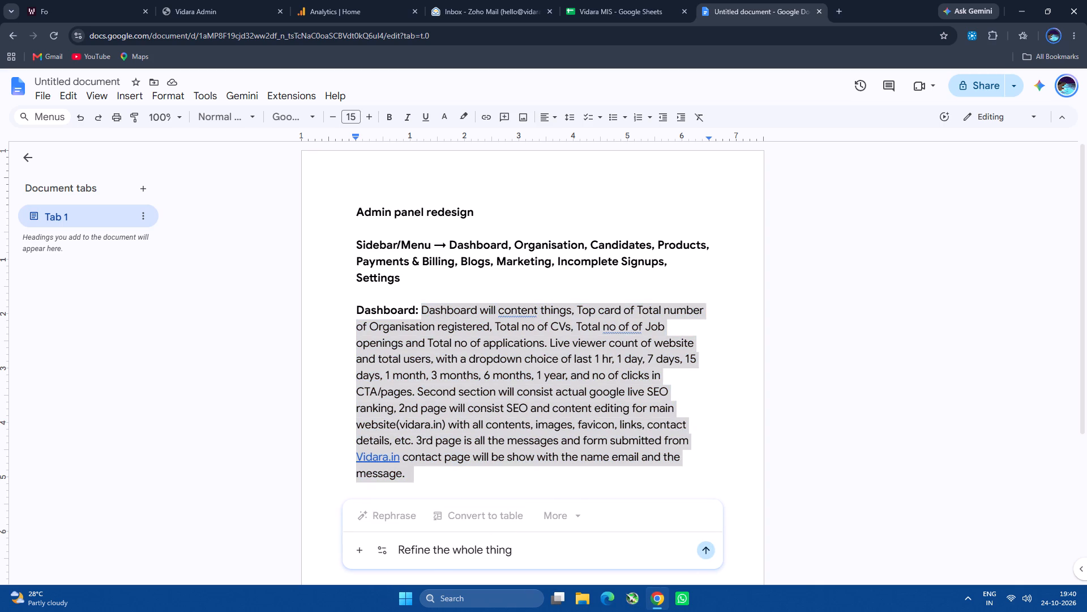
key(space)
text(with t)
key(BackSpace)
key(BackSpace)
text(out cvh)
key(BackSpace)
key(BackSpace)
text(hcnagi)
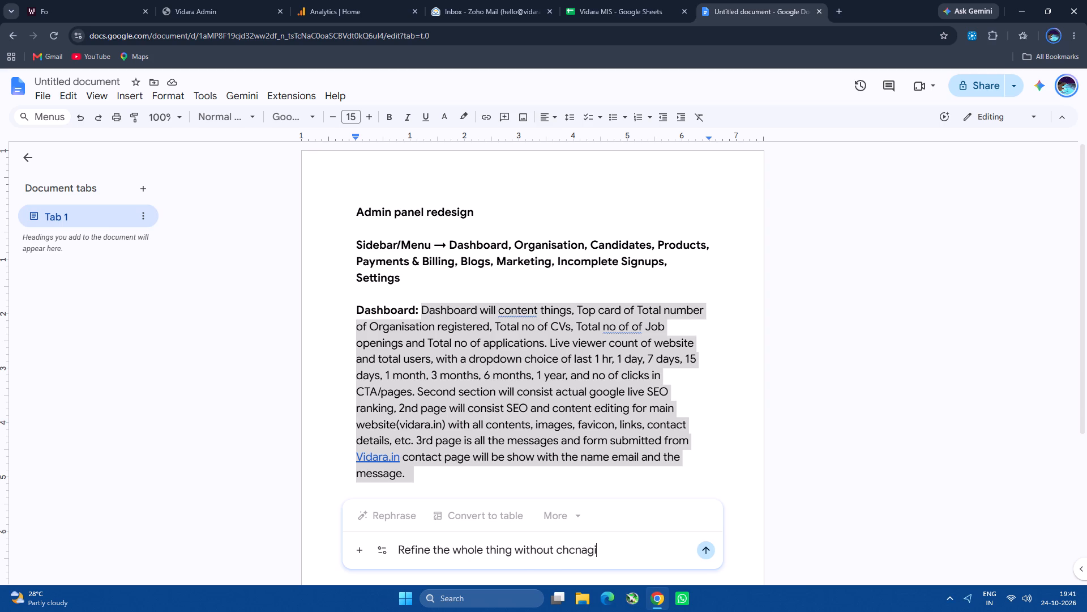
key(BackSpace)
key(BackSpace)
key(BackSpace)
key(BackSpace)
key(BackSpace)
text(anging any conte)
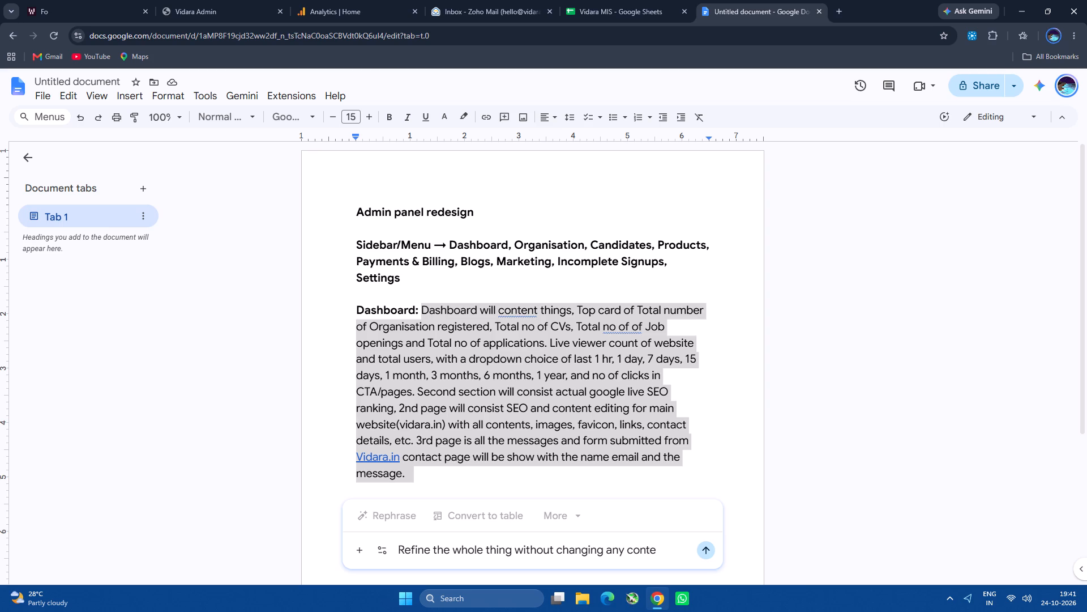
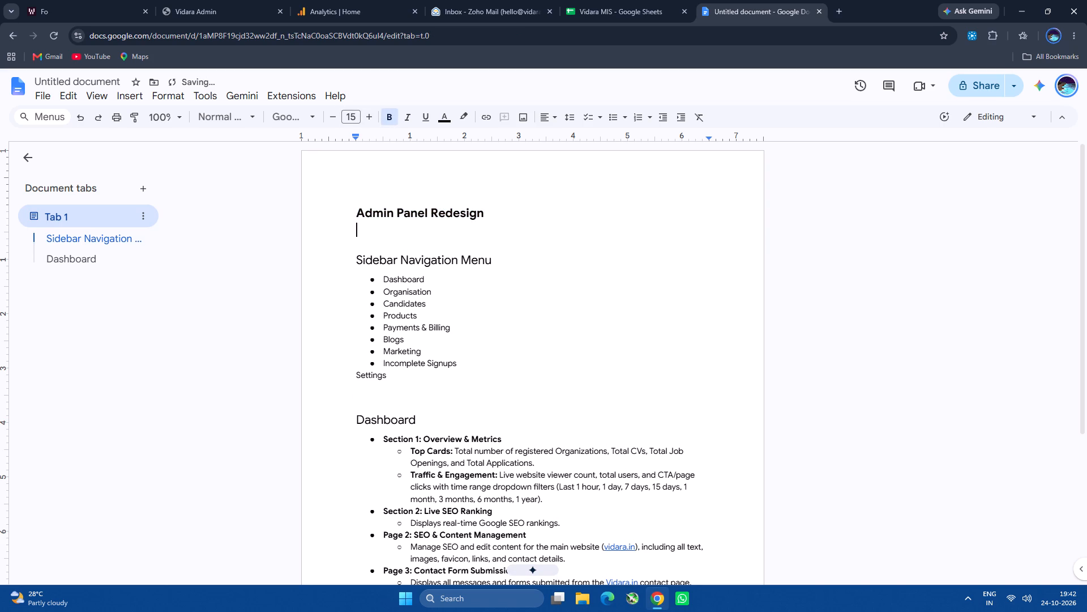
click(404, 231)
key(BackSpace)
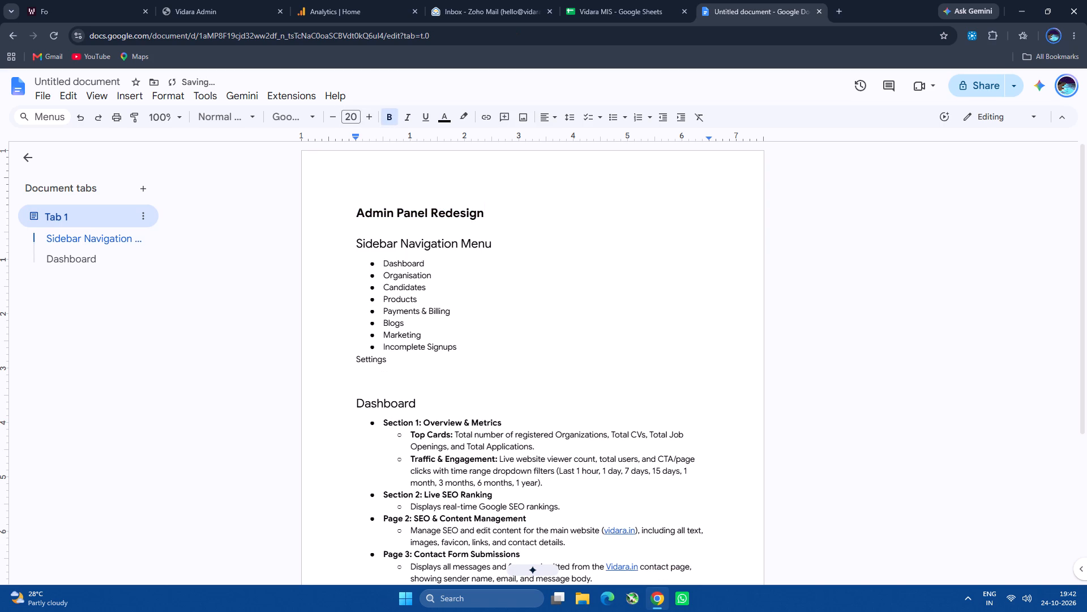
click(365, 223)
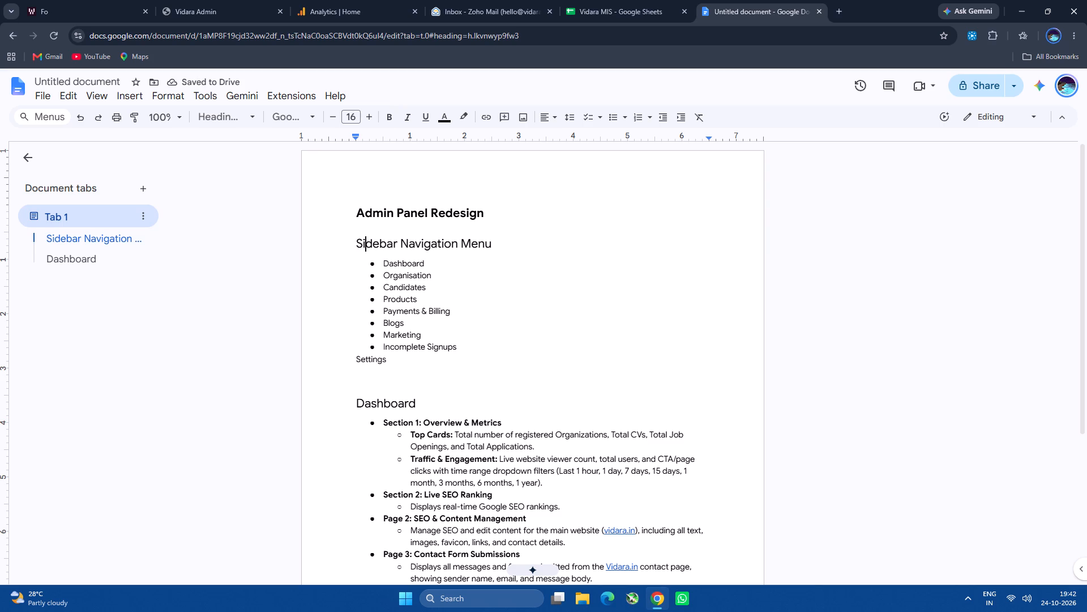
Turn the plain "Settings" line below "Incomplete Signups" into a dash-bulleted list item.
click(357, 295)
drag(391, 360, 348, 359)
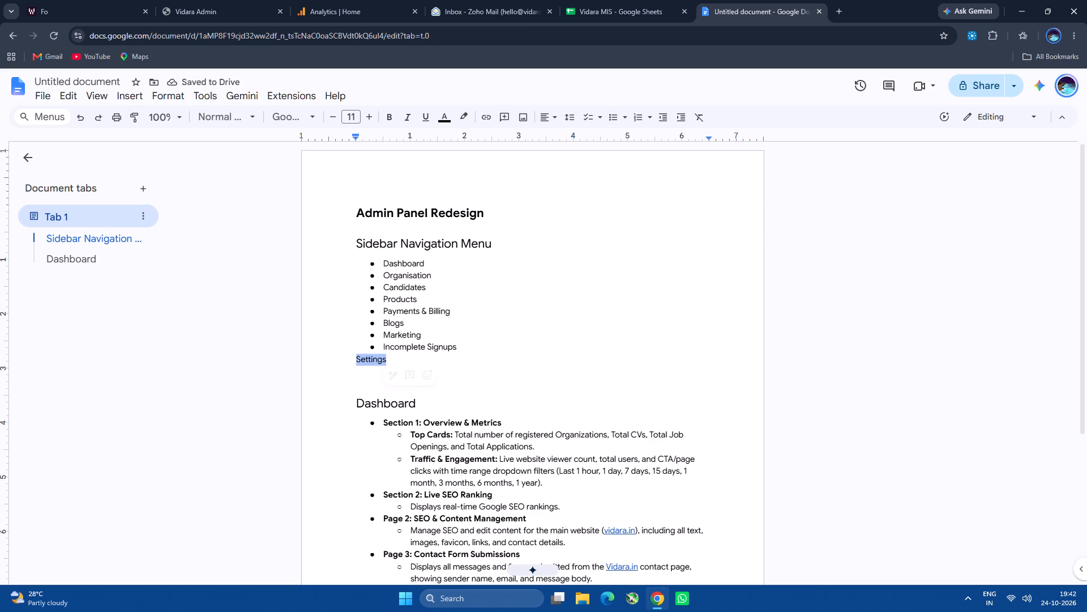
click(352, 359)
text(-)
key(space)
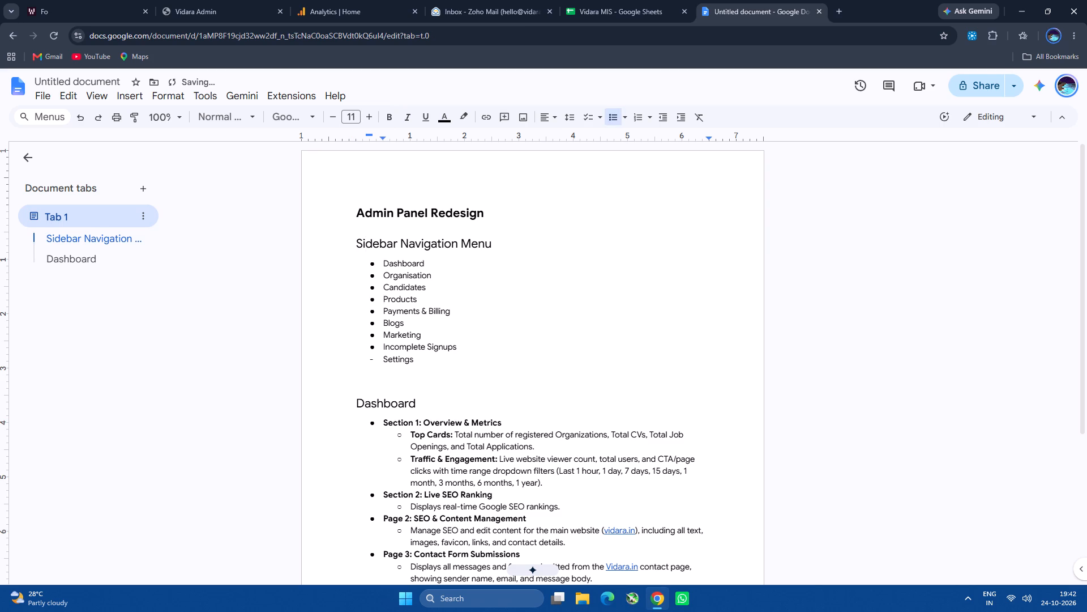
Make the "Dashboard" section heading bold and increase its font size by six points.
scroll(401, 334, down, 3)
scroll(401, 335, up, 3)
drag(351, 400, 497, 420)
click(409, 399)
drag(416, 400, 360, 400)
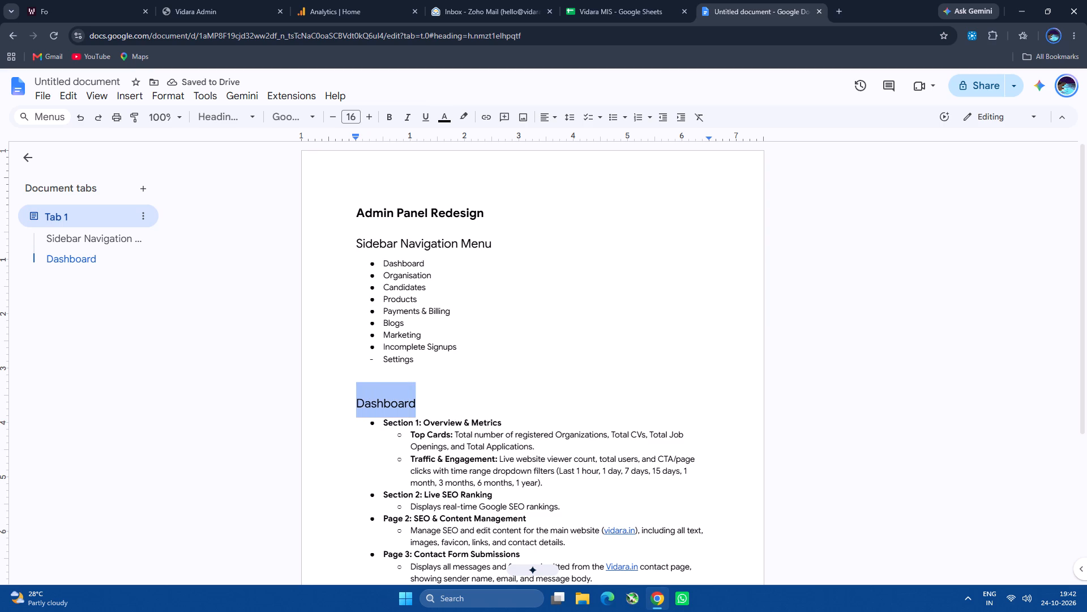
drag(360, 400, 356, 400)
click(386, 118)
triple_click(370, 117)
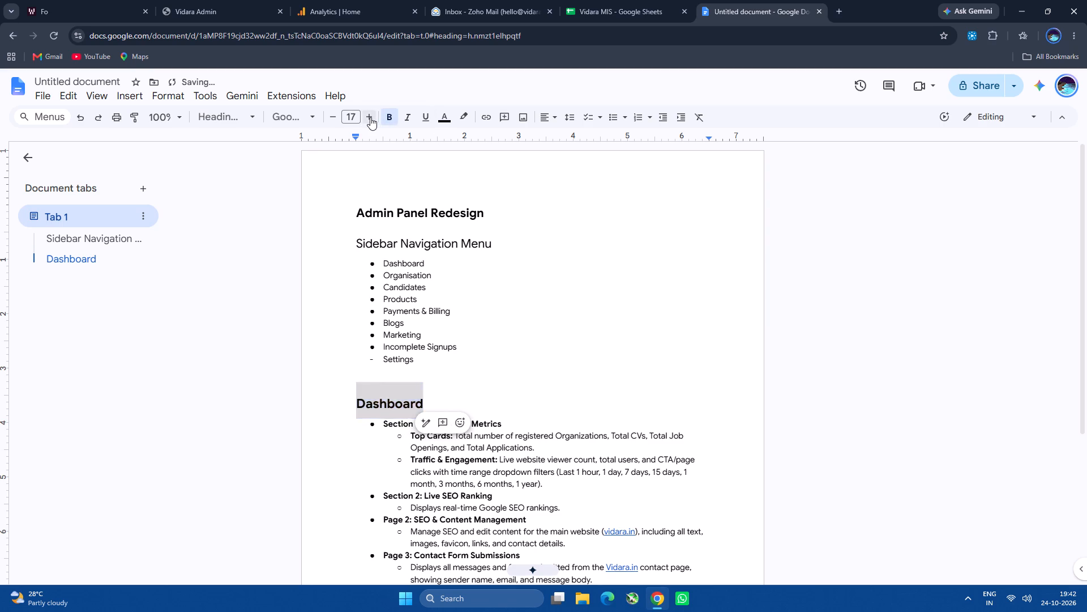
triple_click(370, 117)
click(594, 373)
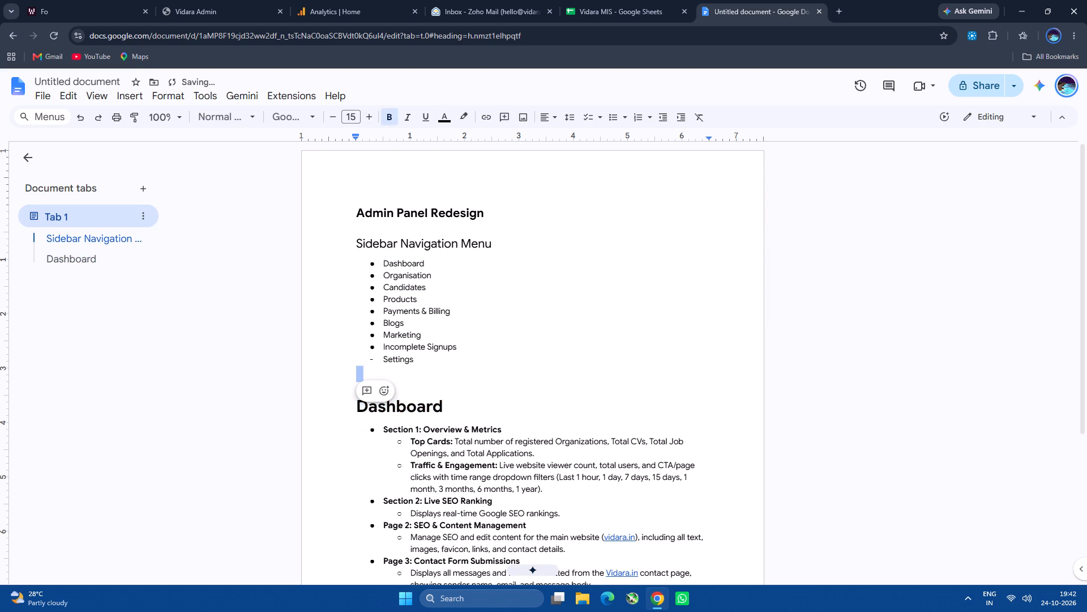
Make the "Sidebar Navigation Menu" heading bold and set its font size to 18.
drag(357, 242, 515, 241)
click(383, 120)
double_click(366, 118)
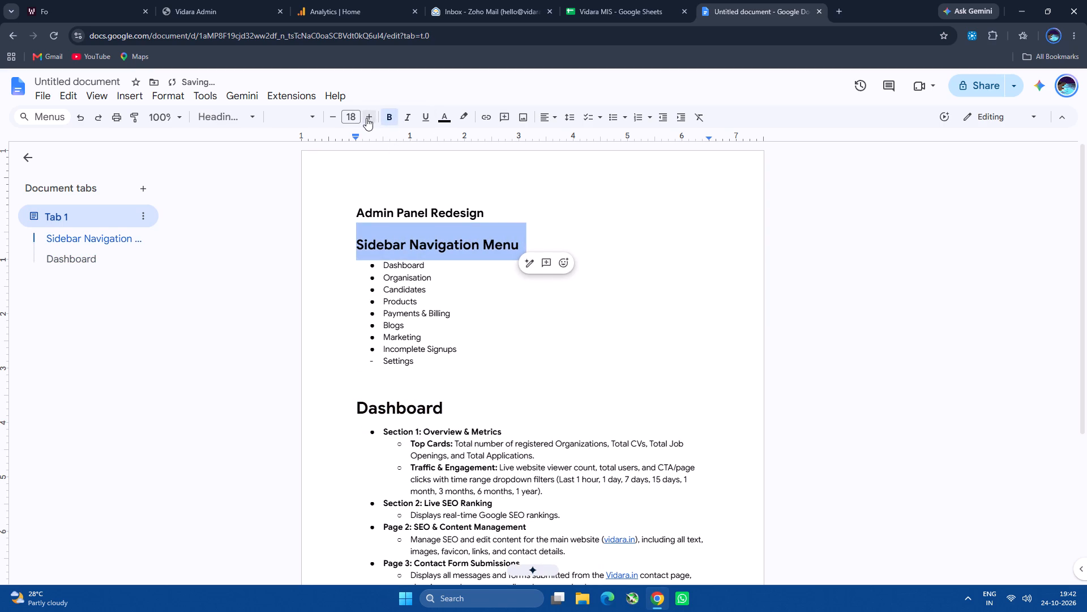
click(399, 239)
click(518, 345)
Make the "Organisation" label below the Dashboard section bold and increase its font size by five points.
scroll(537, 473, down, 4)
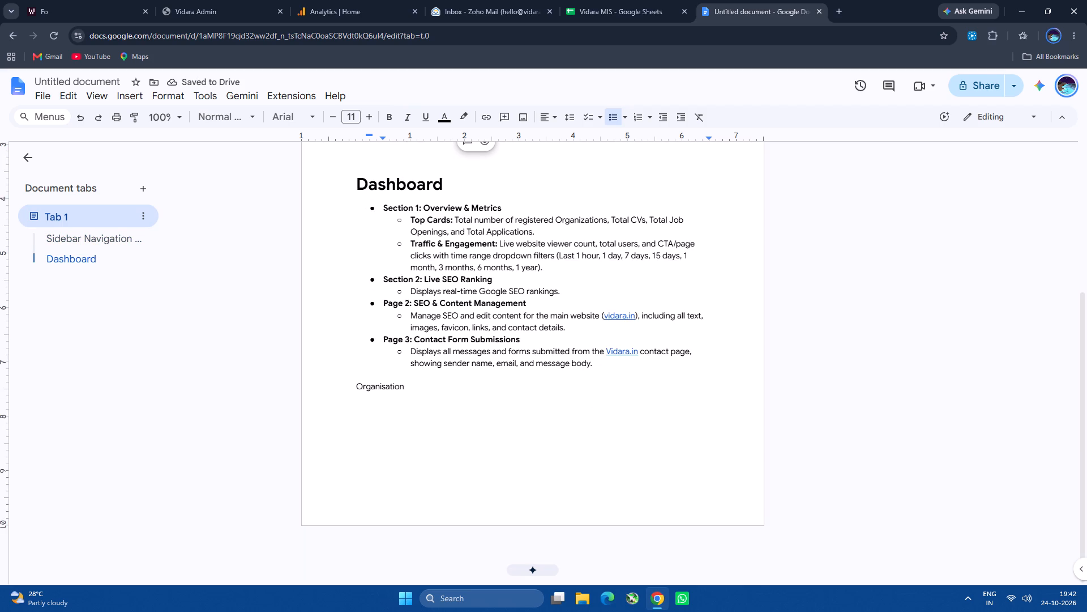
scroll(450, 377, down, 9)
drag(356, 388, 461, 388)
click(396, 120)
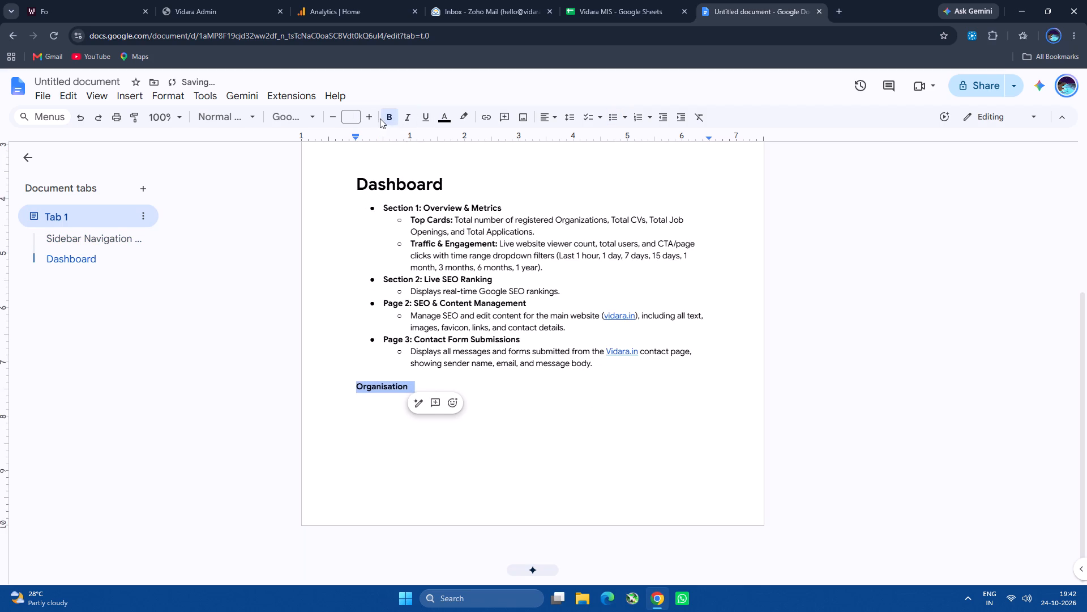
triple_click(373, 116)
double_click(373, 116)
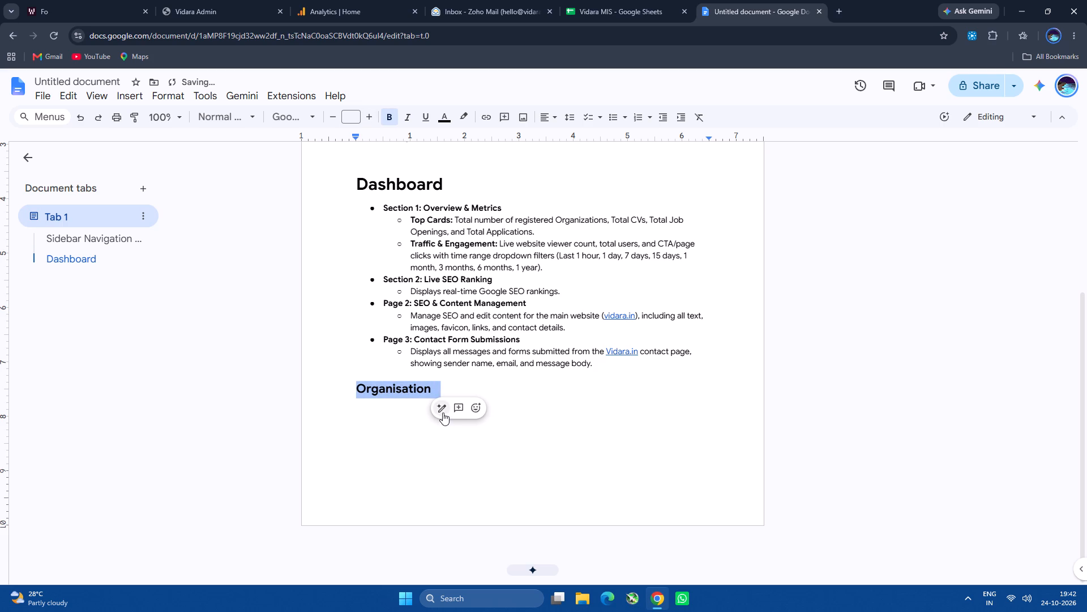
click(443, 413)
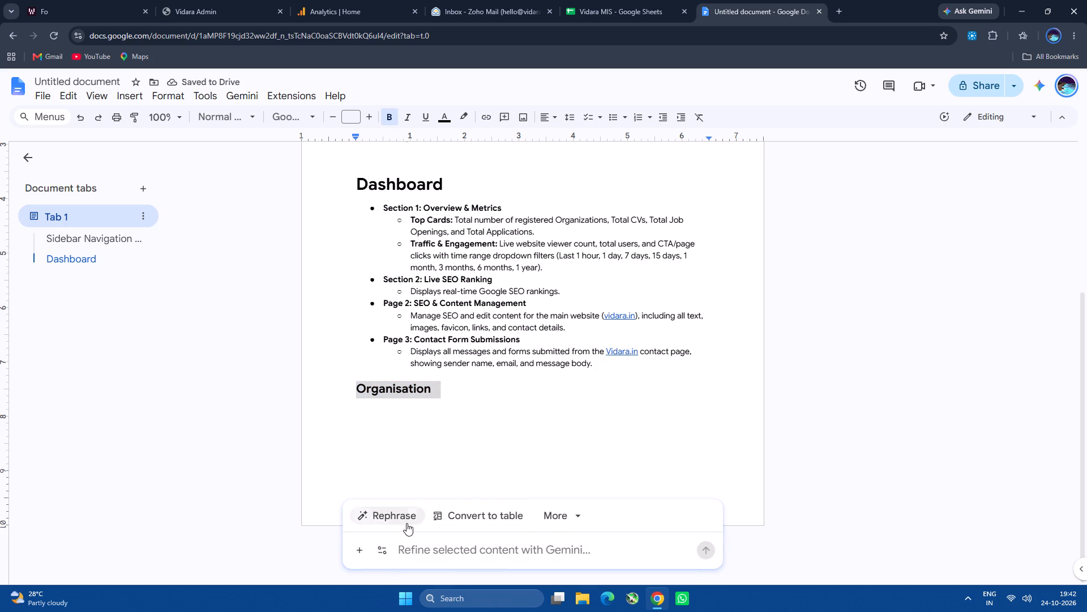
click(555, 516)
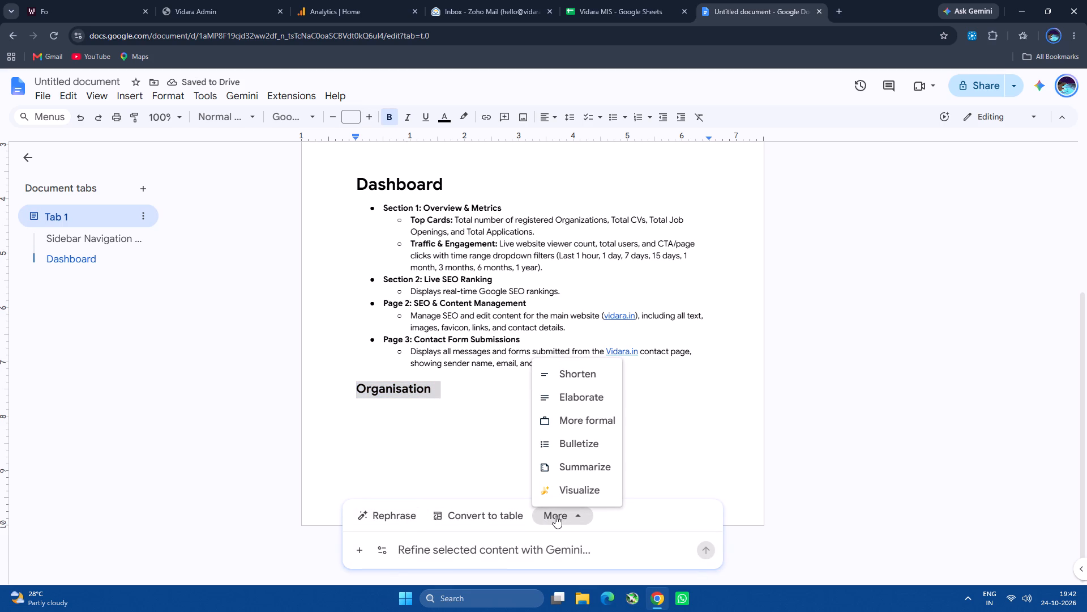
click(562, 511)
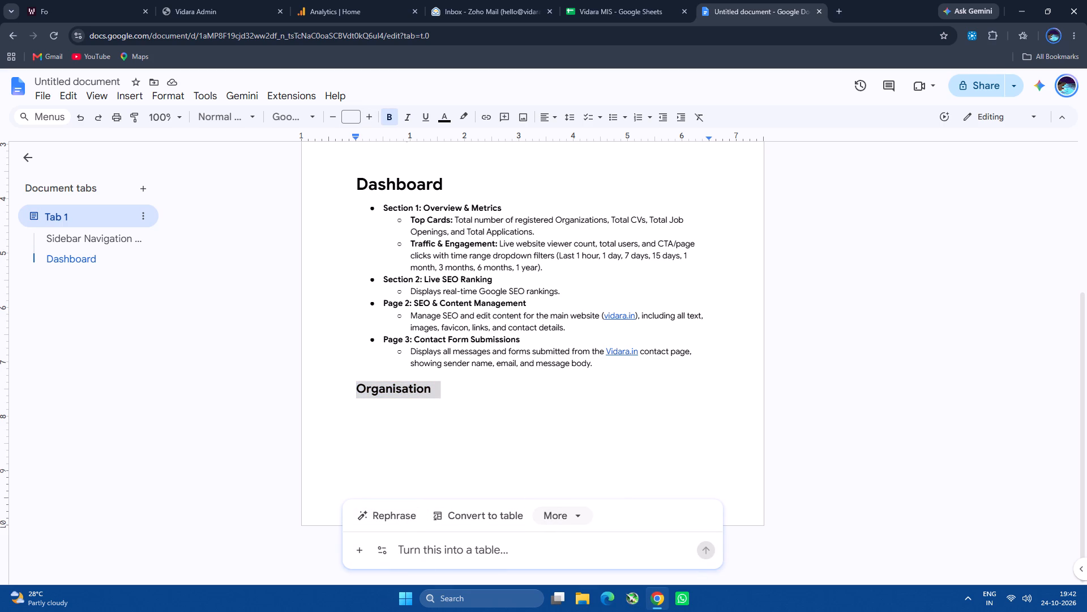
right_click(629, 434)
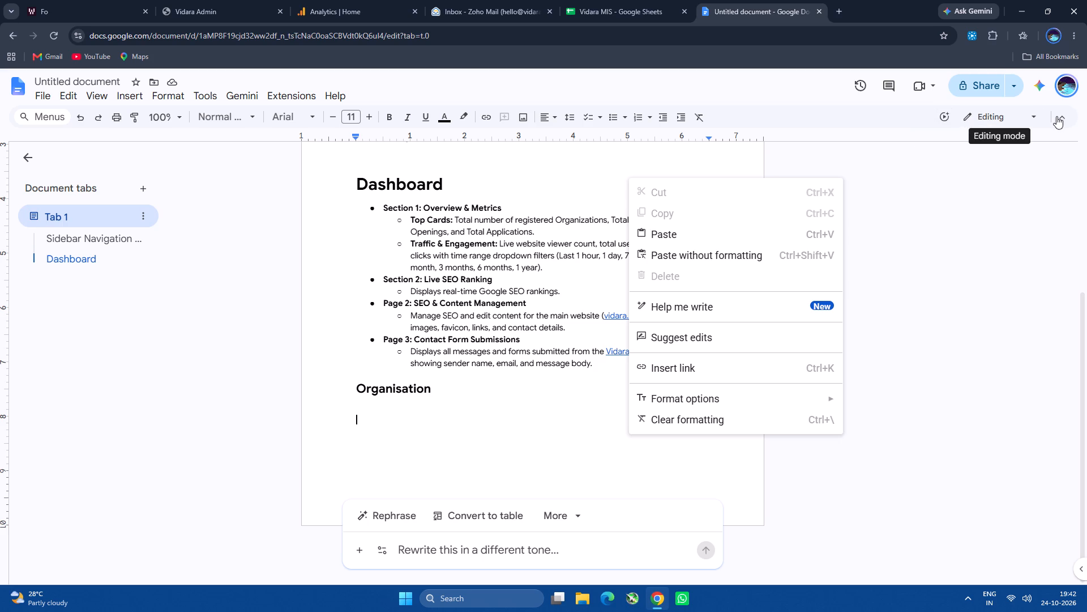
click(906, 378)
Start English (US) voice typing on the line below "Organisation", allowing microphone access while visiting the site.
click(390, 441)
click(361, 406)
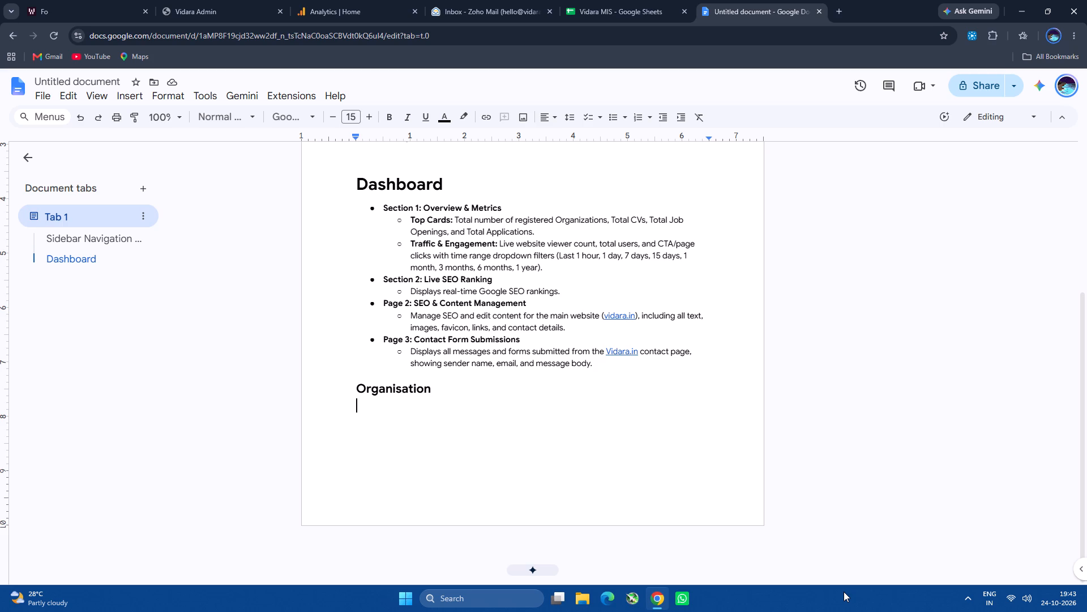
click(196, 97)
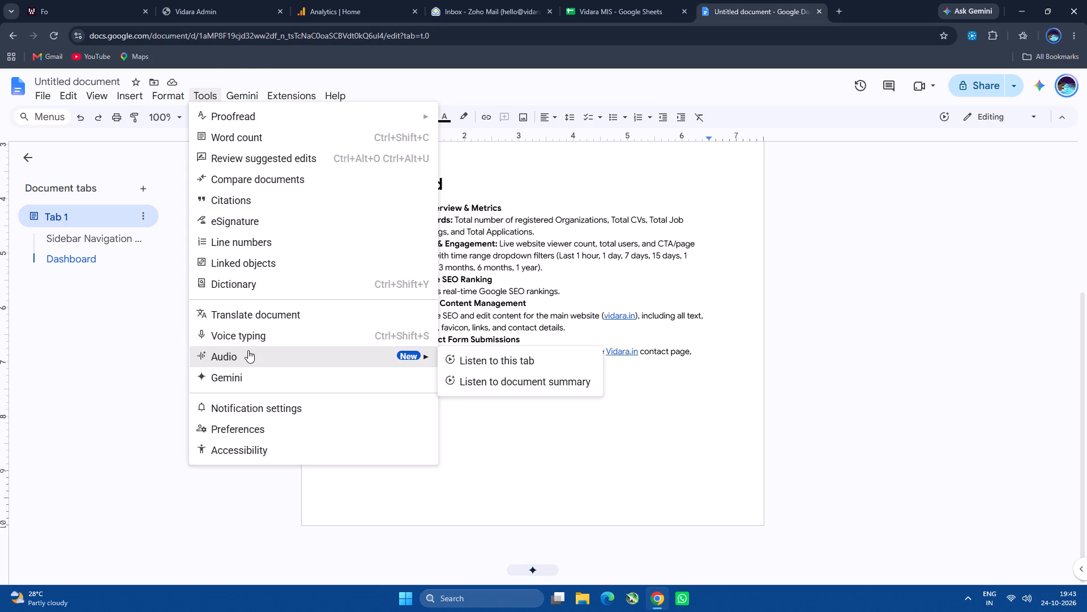
click(253, 335)
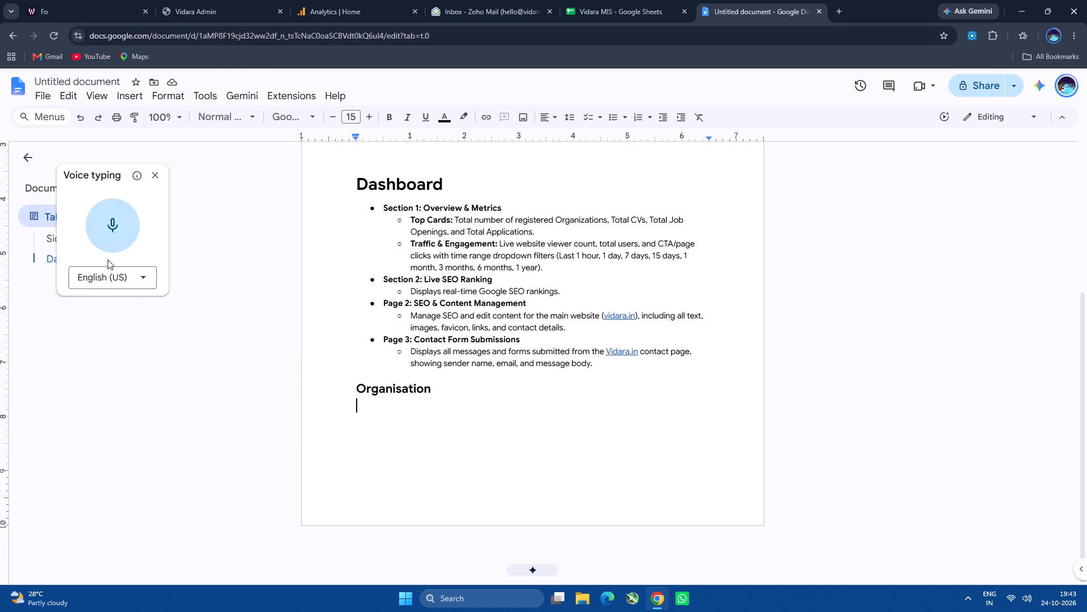
click(117, 228)
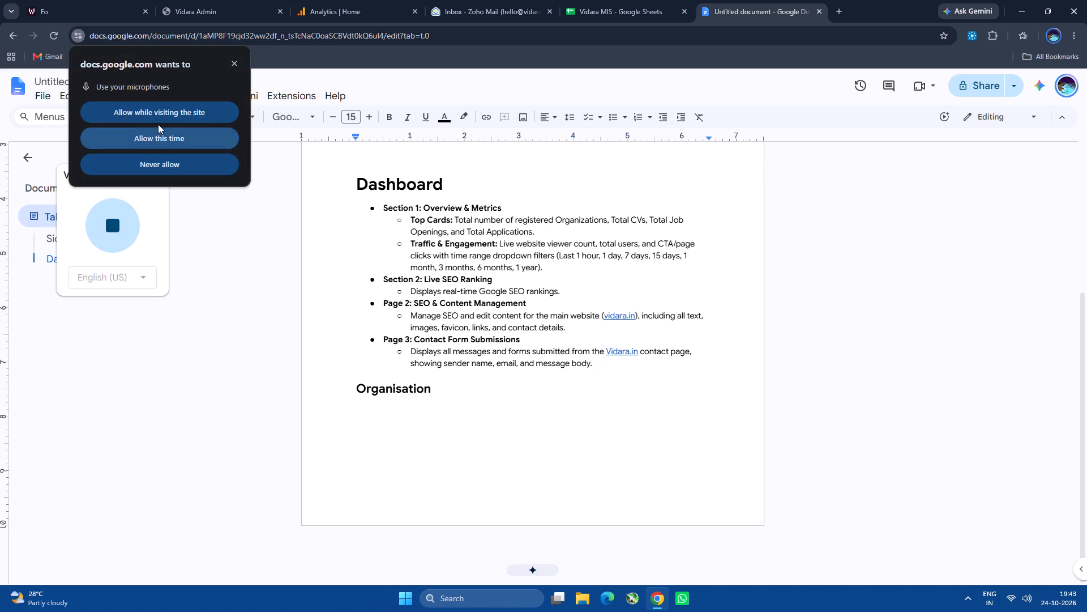
click(160, 115)
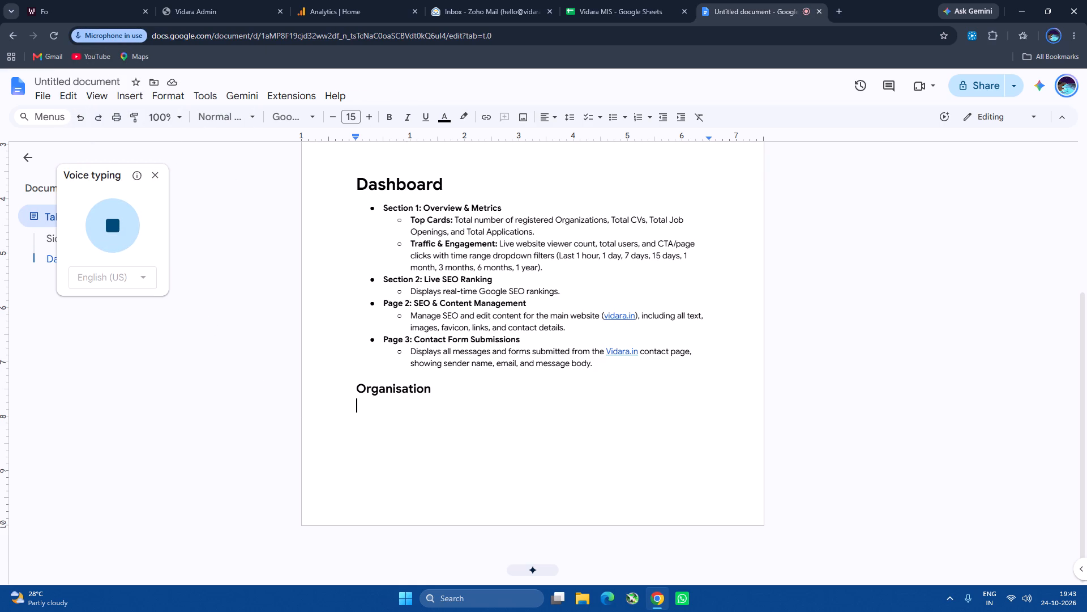
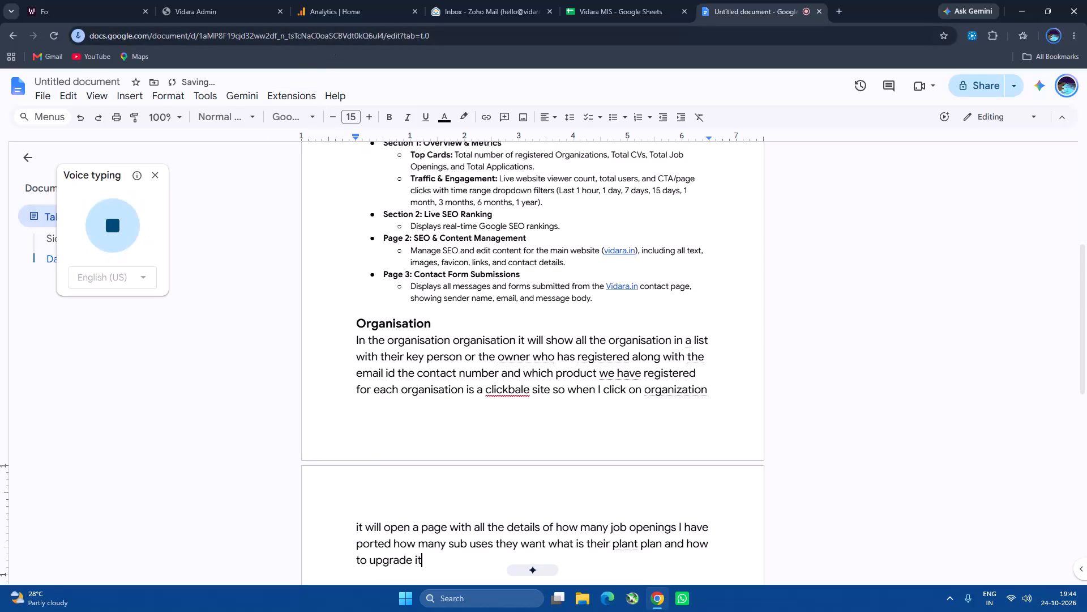
Continue dictating the Organisation paragraph: admin can update plans, validity and sub users for any organisation, and extract person or organisation details.
scroll(510, 271, down, 3)
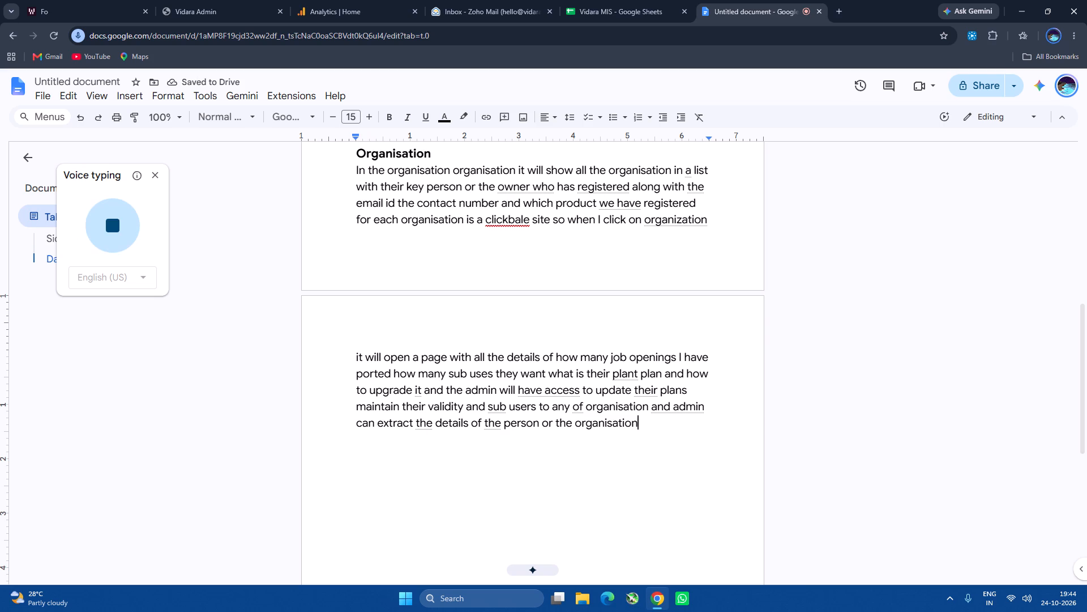
Switch to the Vidara Admin site and examine the organisation access list and its controls under the Ivria product.
click(229, 0)
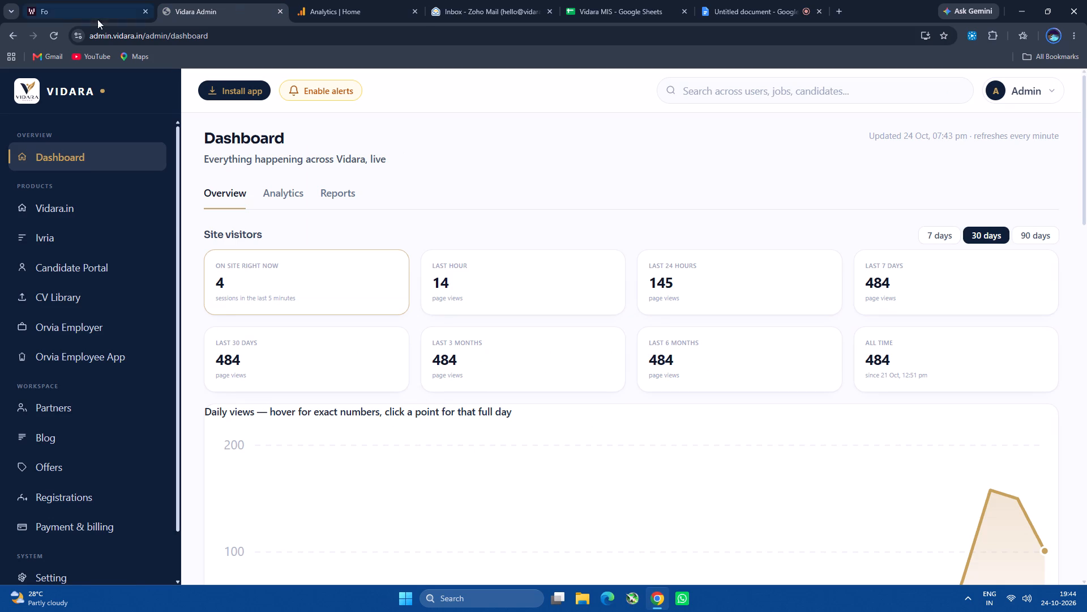
click(53, 210)
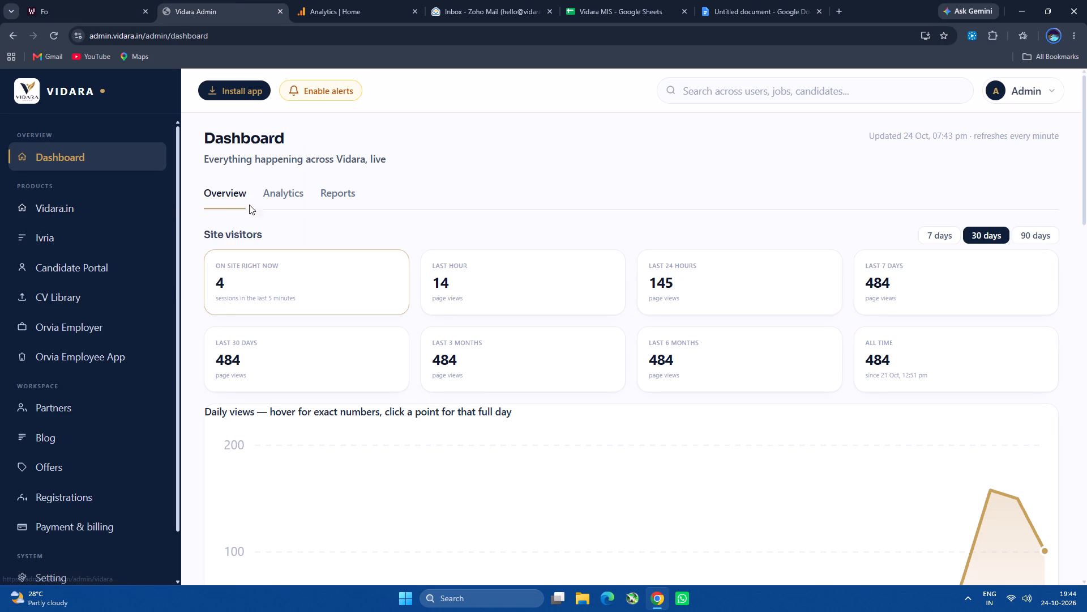
click(62, 238)
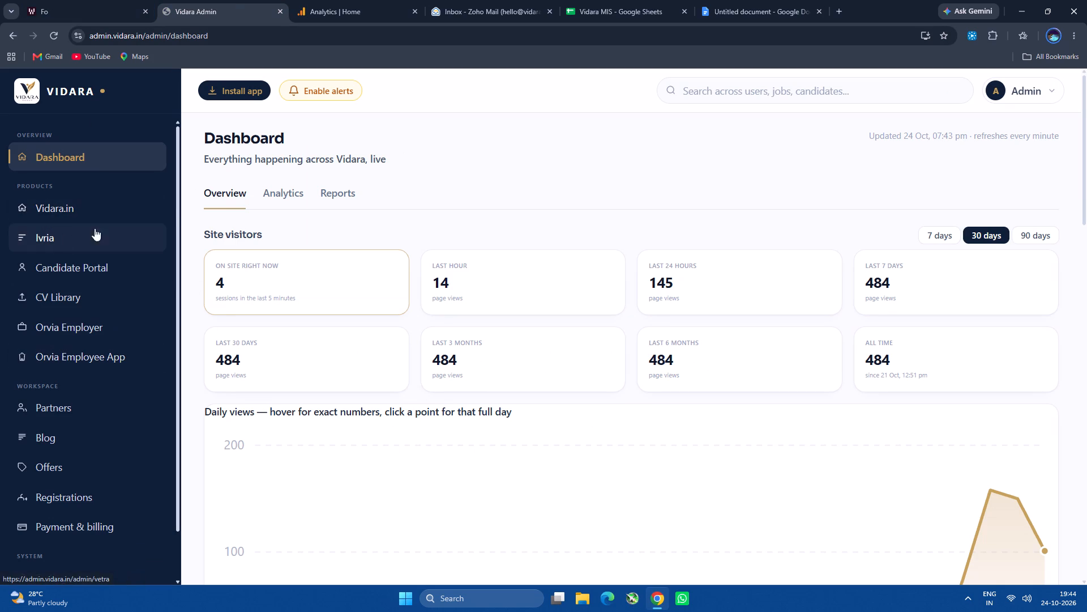
click(14, 0)
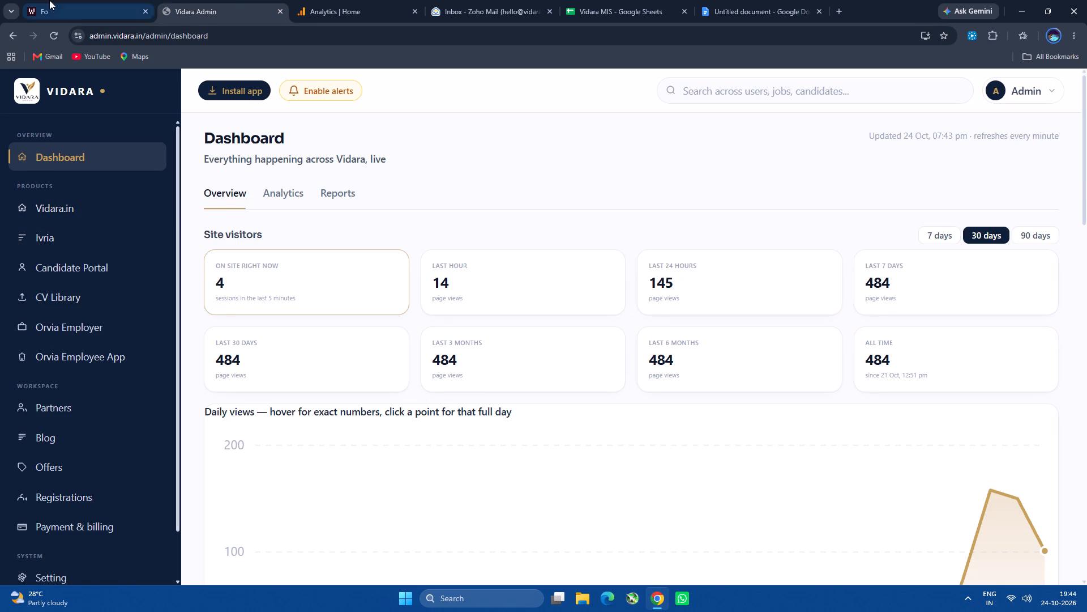
click(49, 0)
click(221, 0)
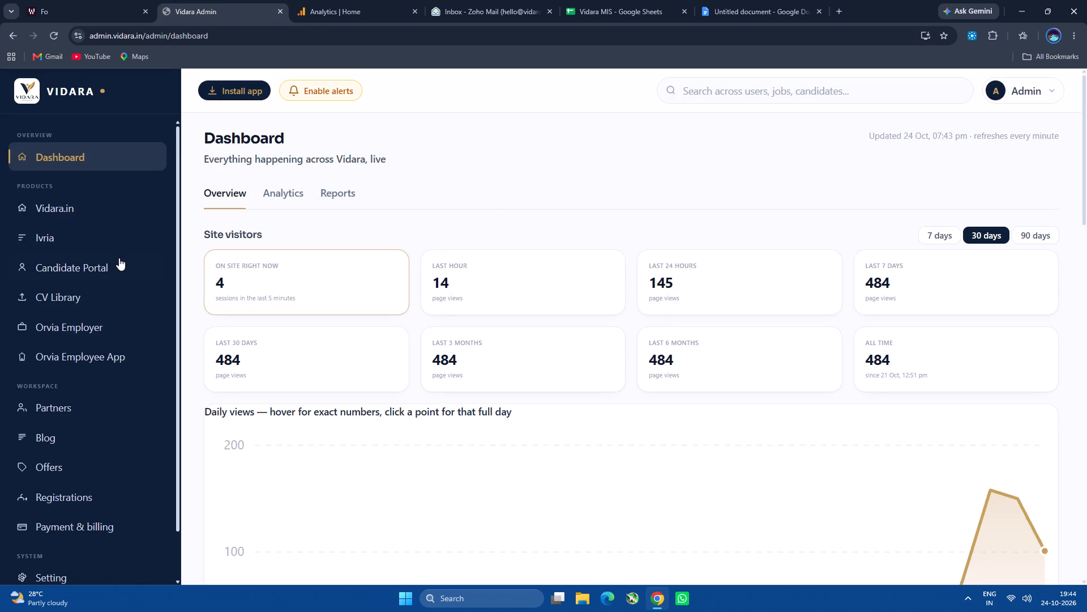
click(38, 240)
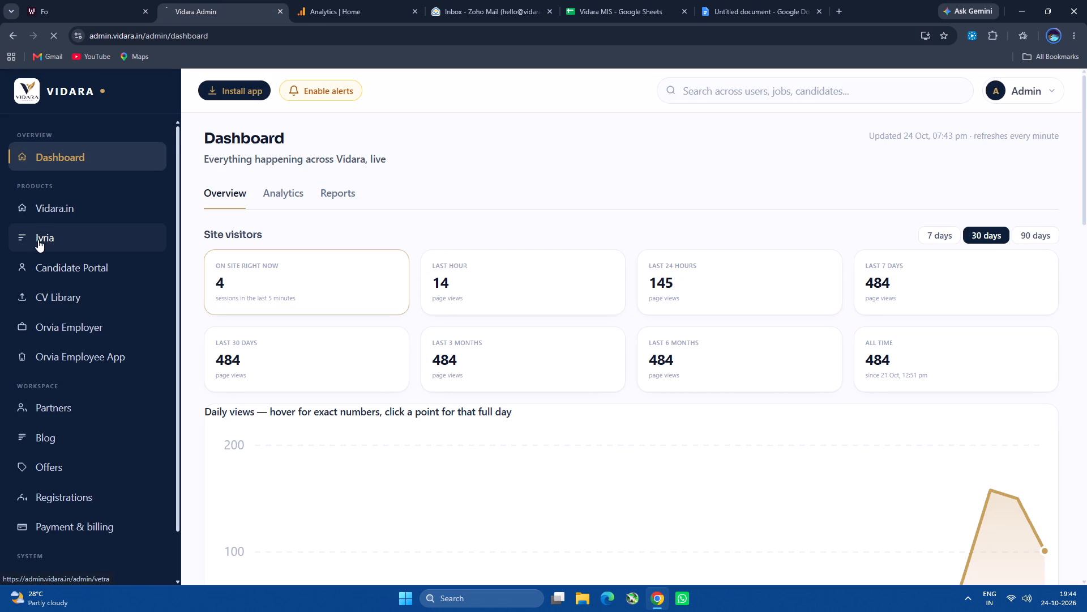
click(308, 257)
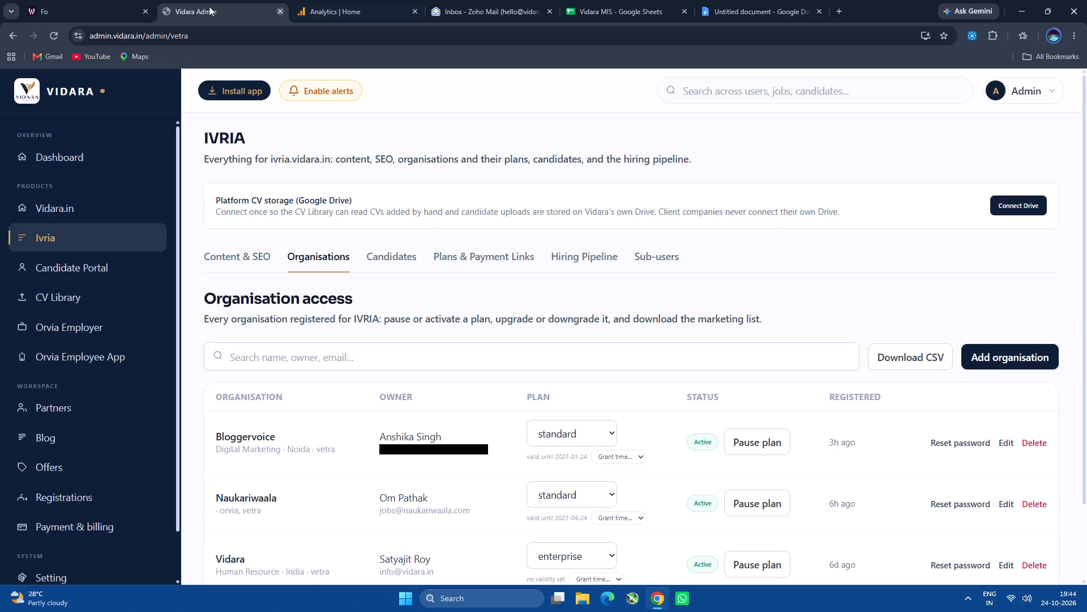
scroll(641, 394, down, 2)
scroll(642, 394, up, 1)
scroll(645, 393, down, 3)
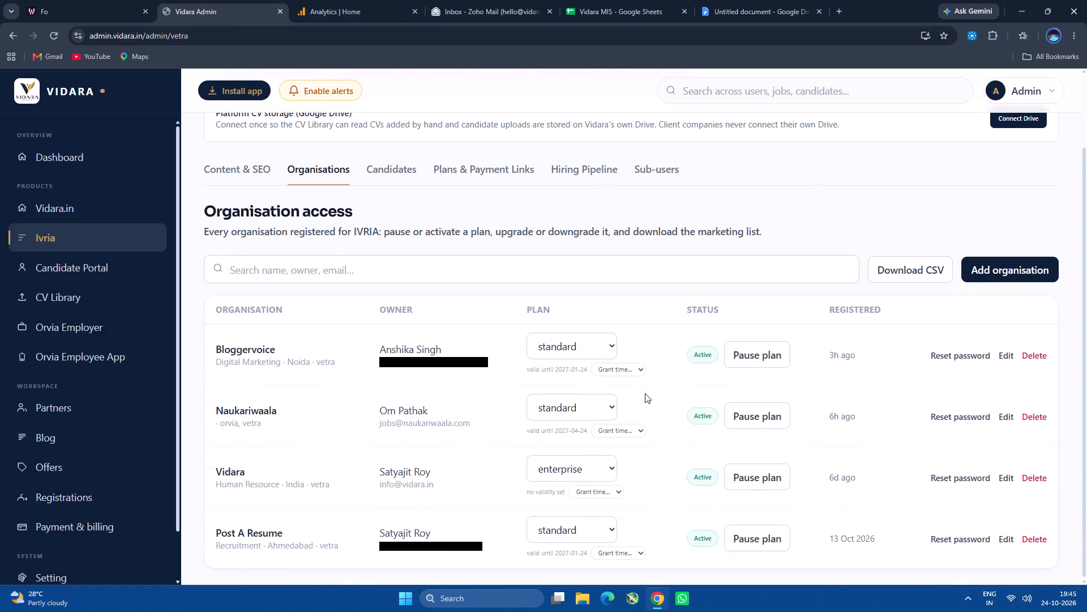
scroll(645, 393, up, 3)
click(103, 0)
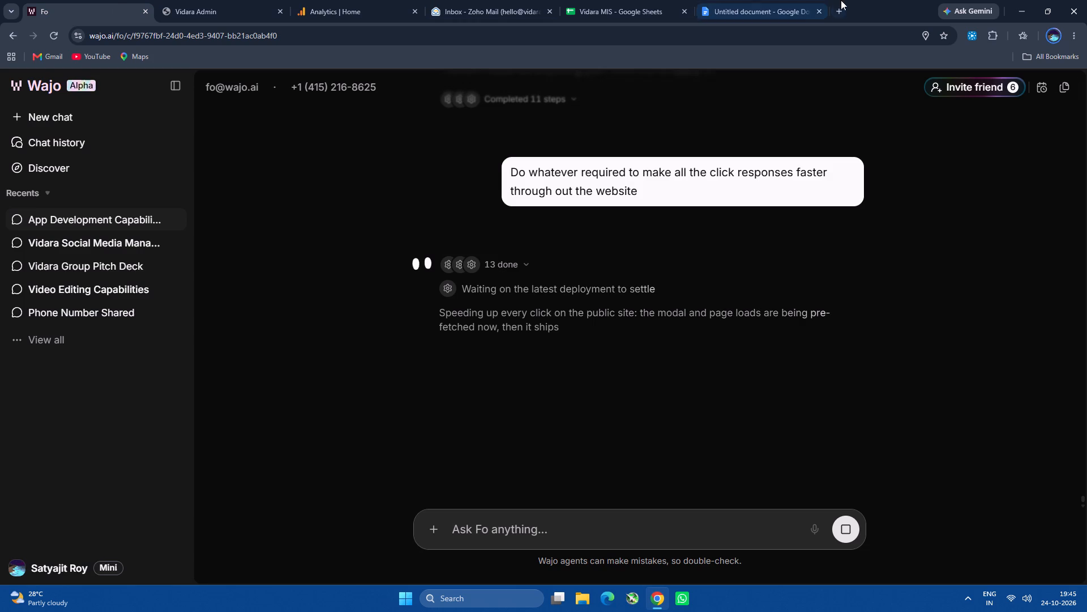
Back in the Google Docs document, dictate the options to add organisations, send password reset mail, and pause or activate any organisation's plan.
click(780, 0)
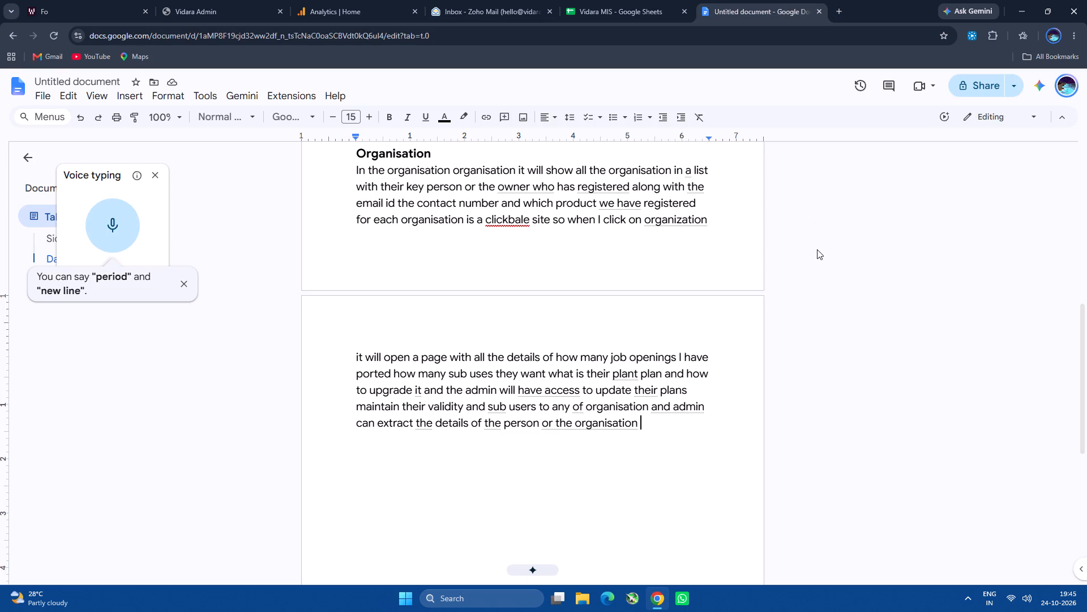
click(106, 210)
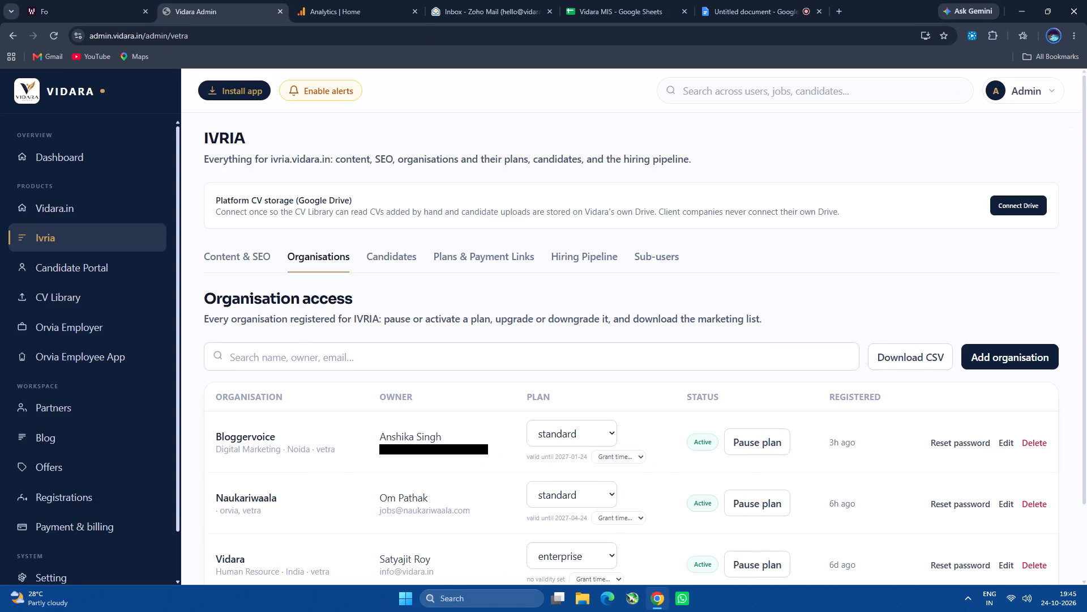
Examine Ivria's organisation list in the Vidara Admin site and open the Bloggervoice organisation's detail page.
scroll(444, 375, down, 8)
scroll(444, 375, up, 4)
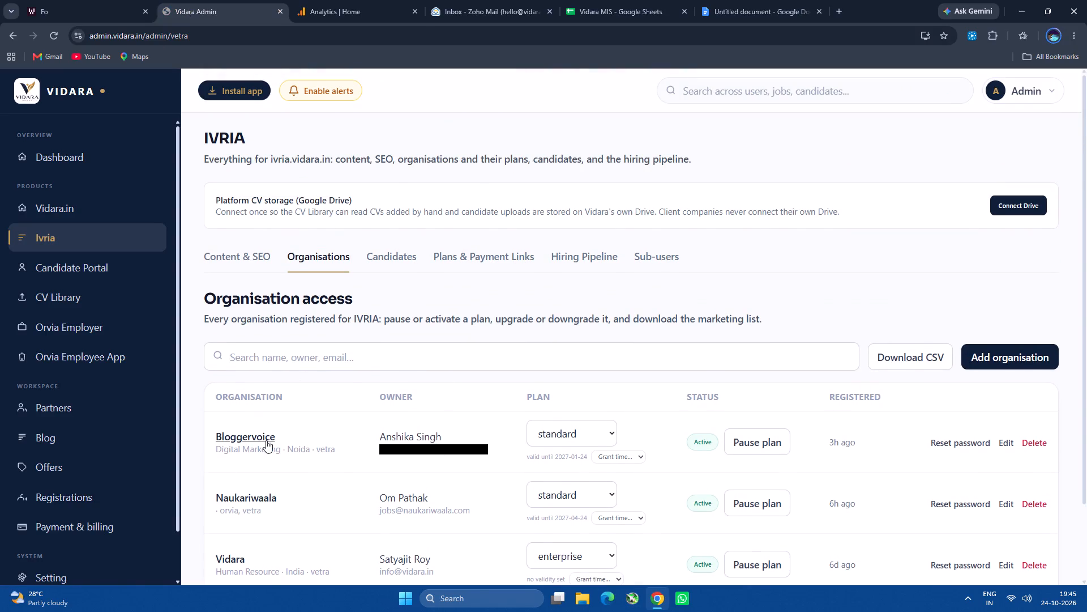
click(266, 435)
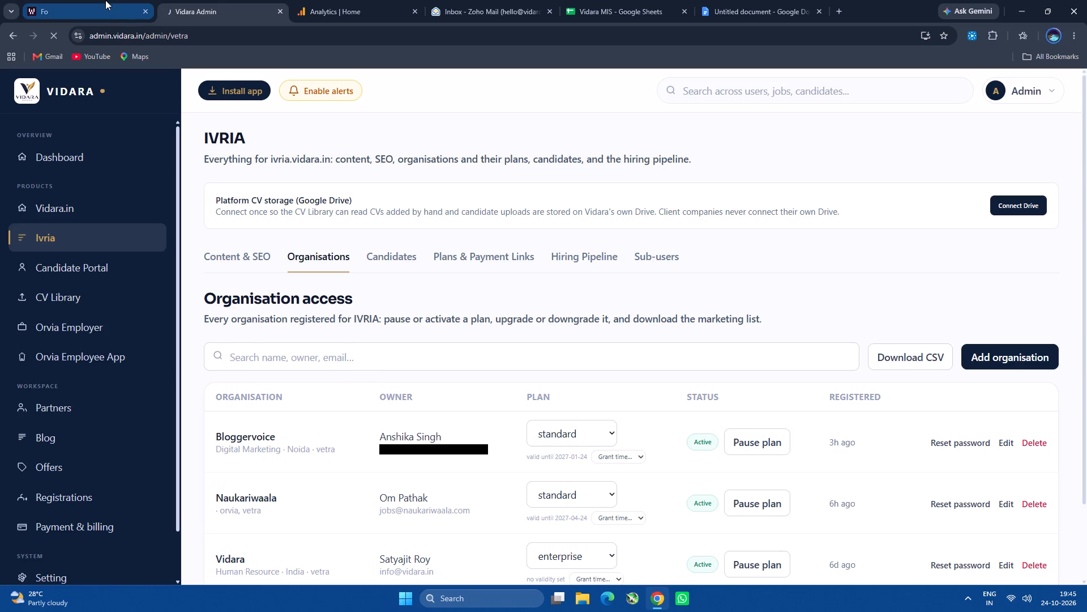
click(80, 0)
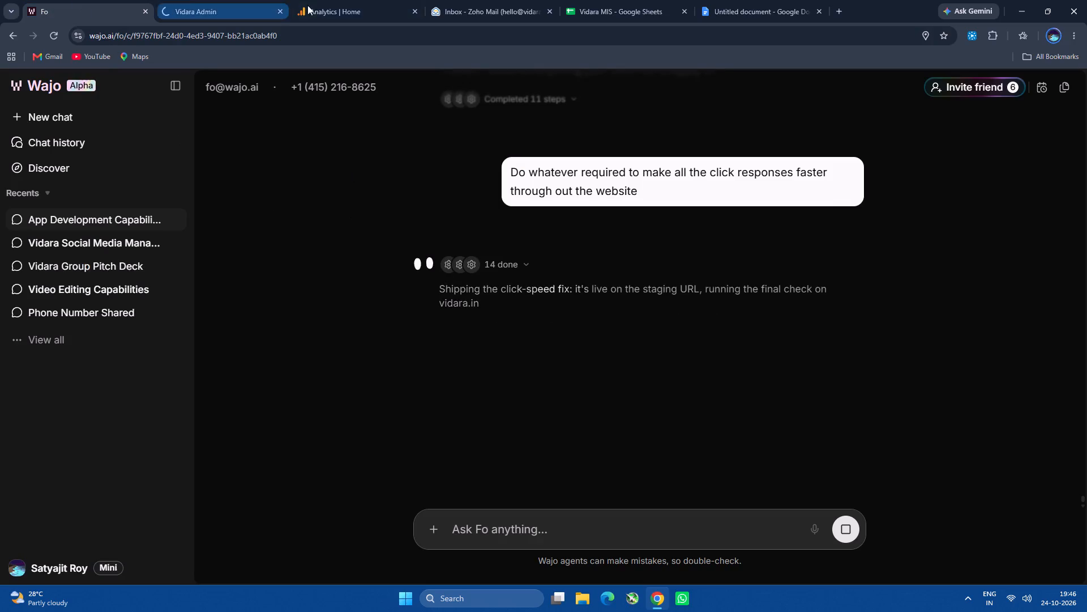
click(777, 6)
click(239, 0)
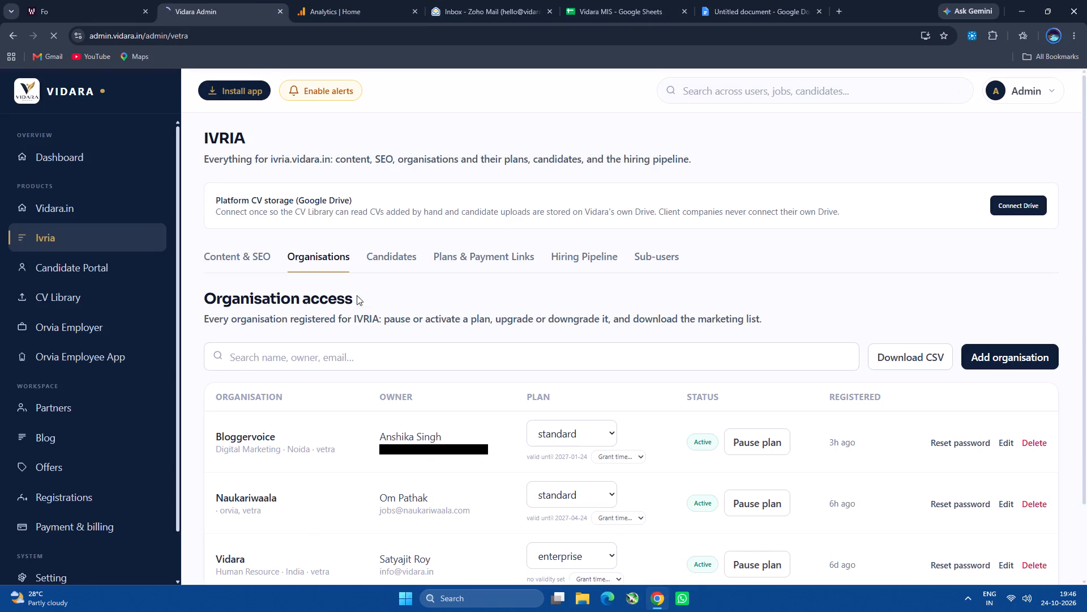
Return to the Google Docs document and dictate a new line saying the company page also has an option for ATS licensing.
click(731, 0)
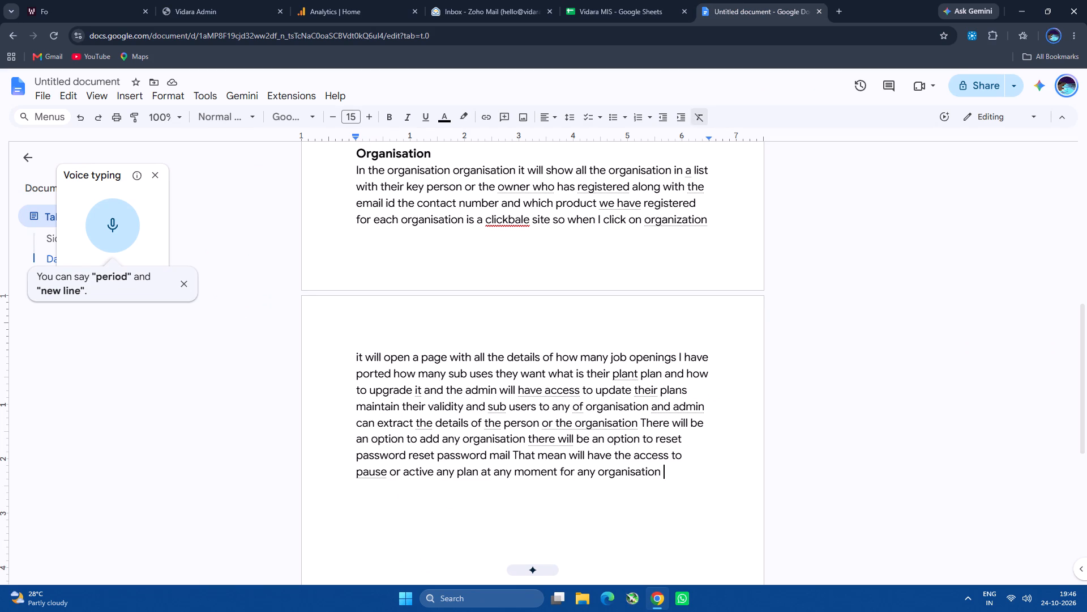
click(102, 209)
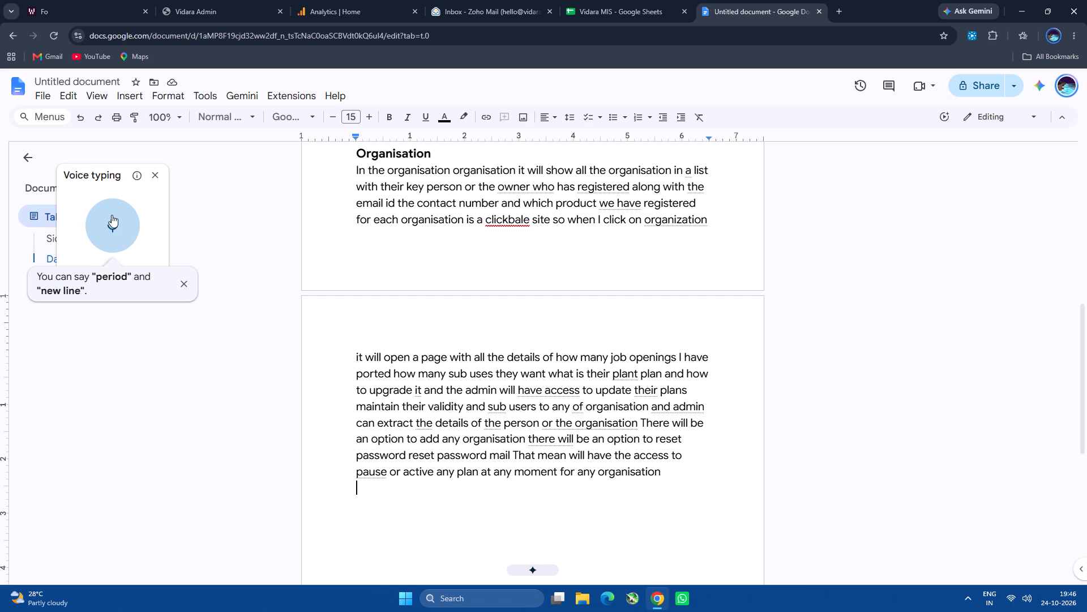
click(112, 215)
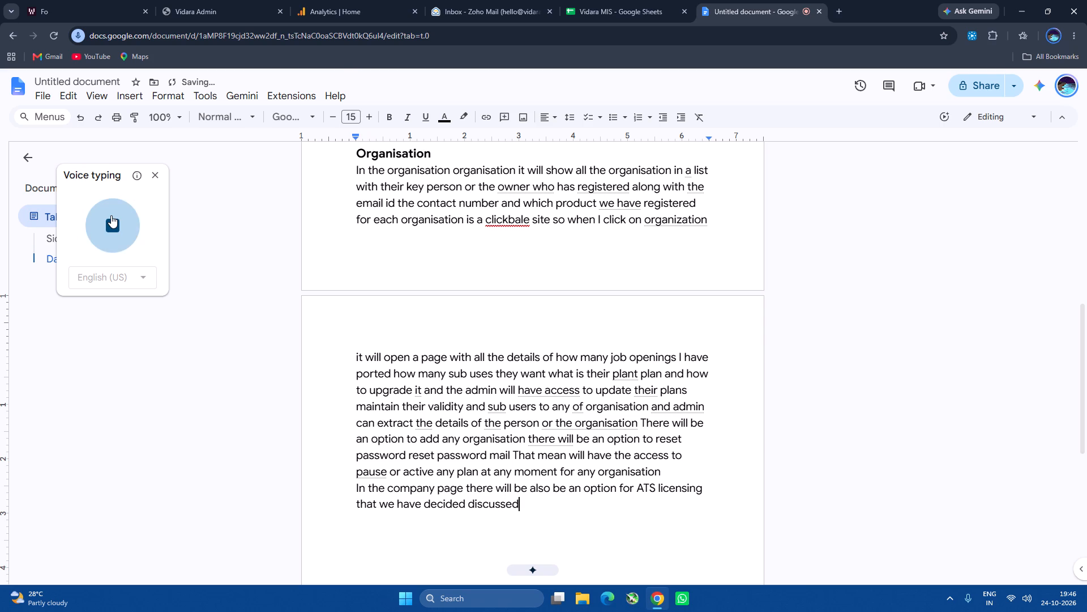
Examine the Bloggervoice detail page in the Vidara Admin site, covering its organisation details, service and license options, jobs and payments.
click(199, 0)
scroll(427, 368, down, 5)
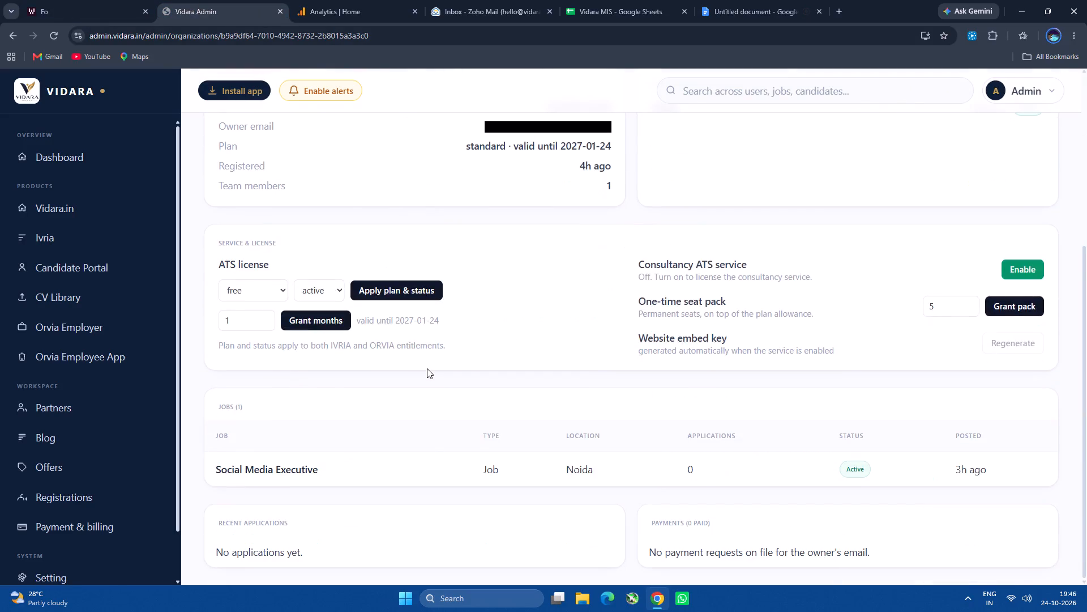
scroll(427, 368, down, 6)
scroll(451, 524, up, 8)
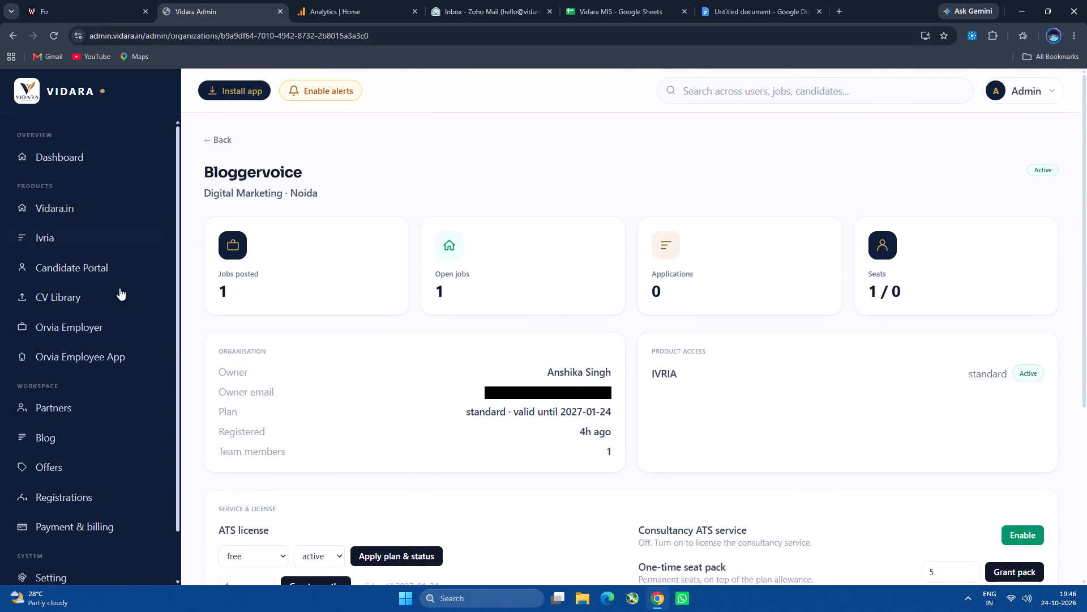
click(93, 0)
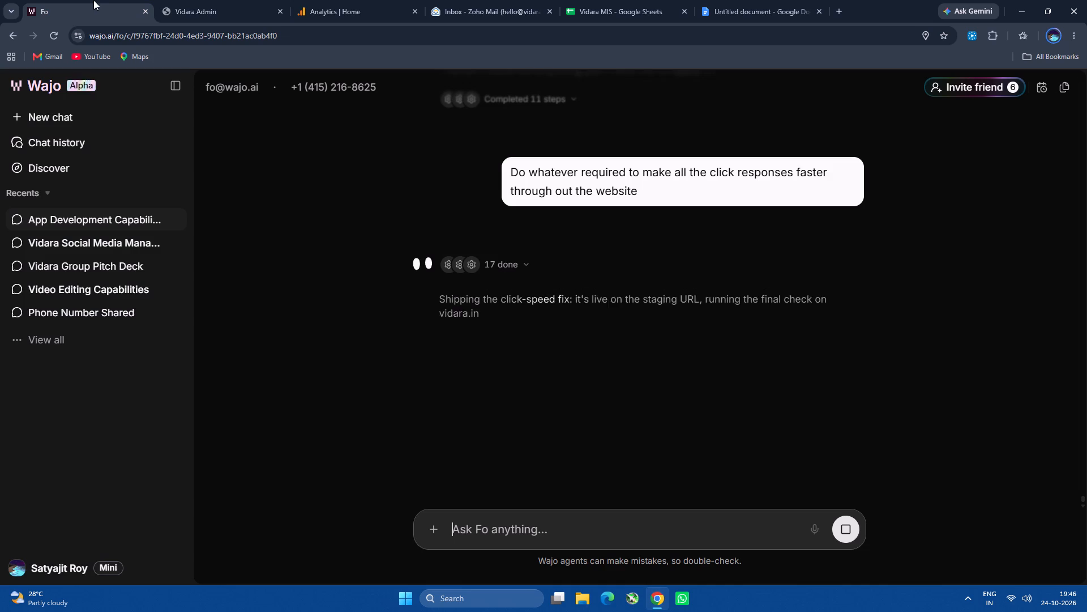
click(717, 2)
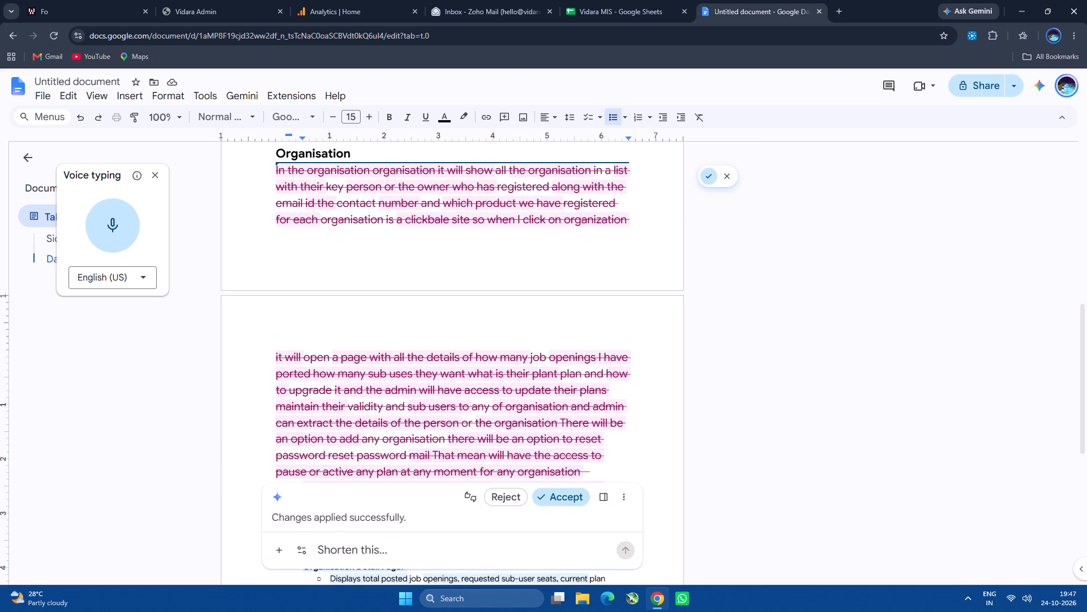
Review Gemini's rewritten Organisation section against the original text and accept the suggested changes.
scroll(478, 445, up, 5)
scroll(474, 412, down, 7)
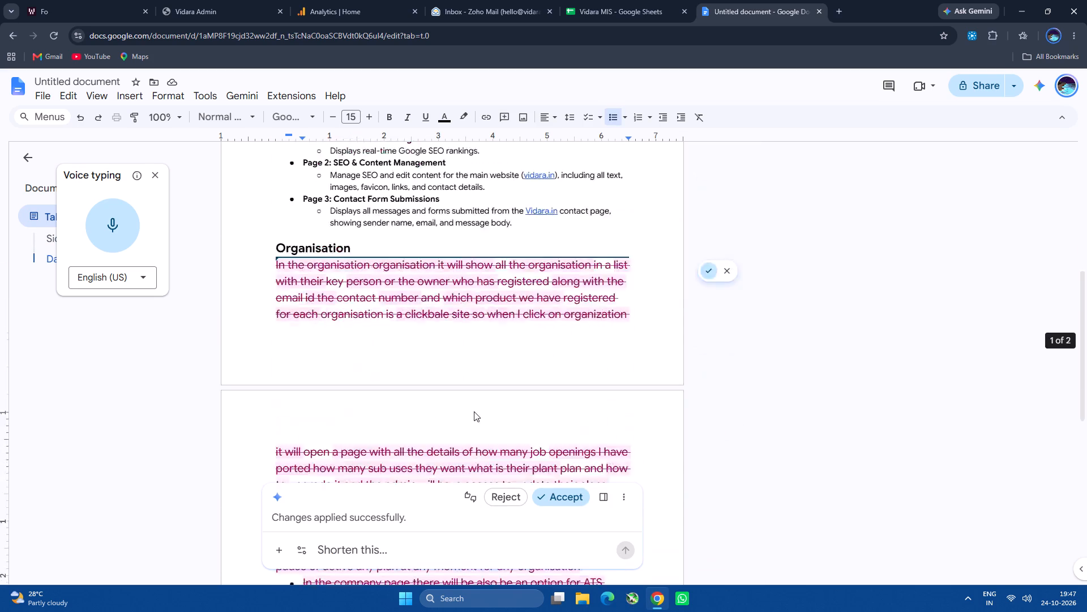
scroll(474, 411, down, 6)
scroll(474, 411, up, 2)
scroll(474, 411, down, 1)
scroll(474, 411, up, 1)
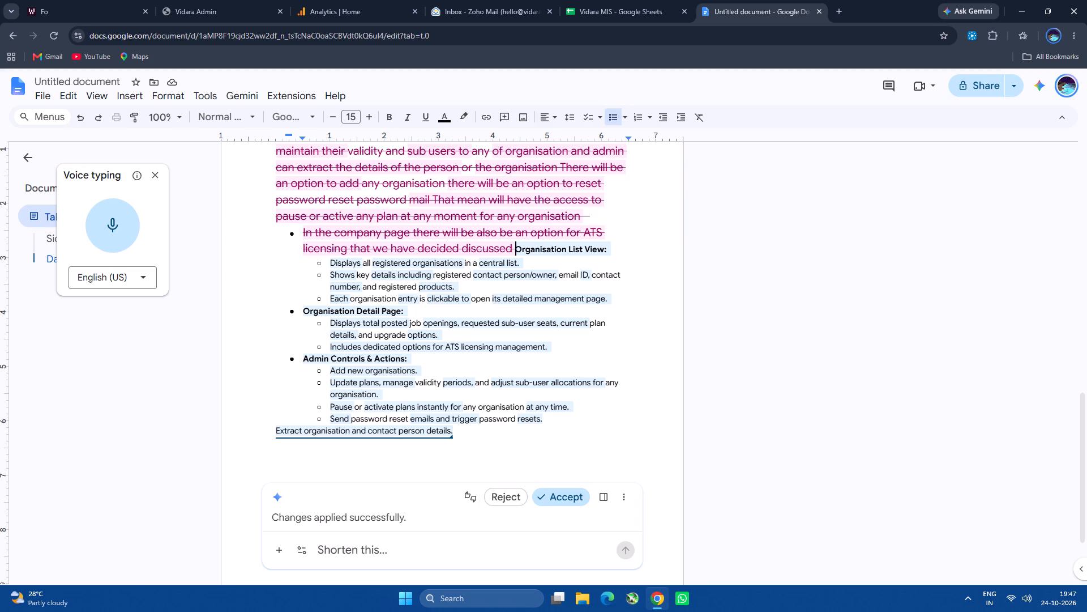
scroll(479, 375, down, 1)
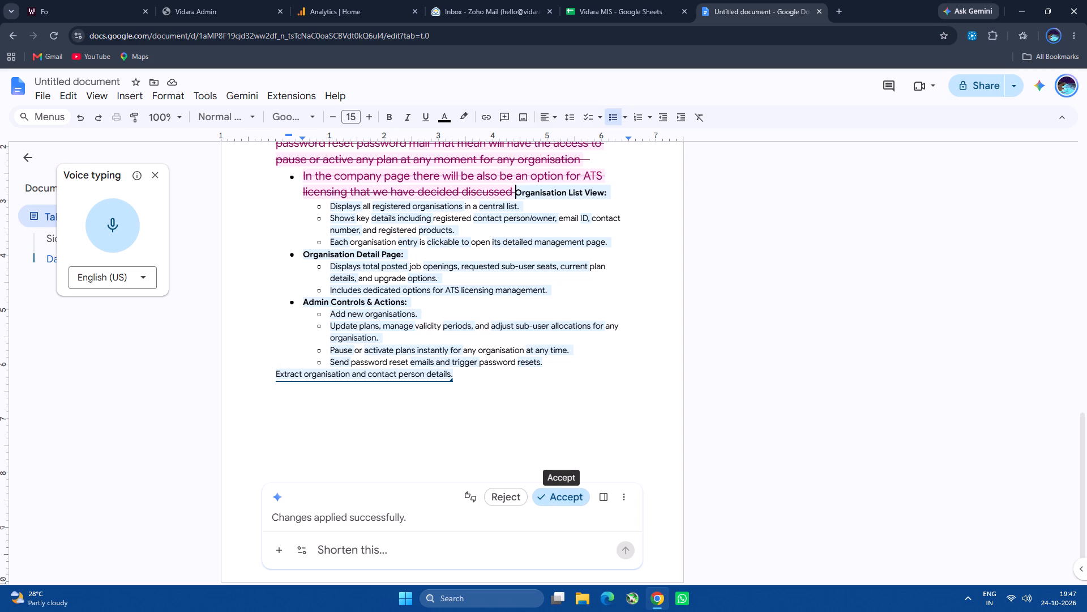
click(493, 389)
click(553, 498)
scroll(447, 373, up, 5)
scroll(445, 376, down, 1)
scroll(445, 376, up, 3)
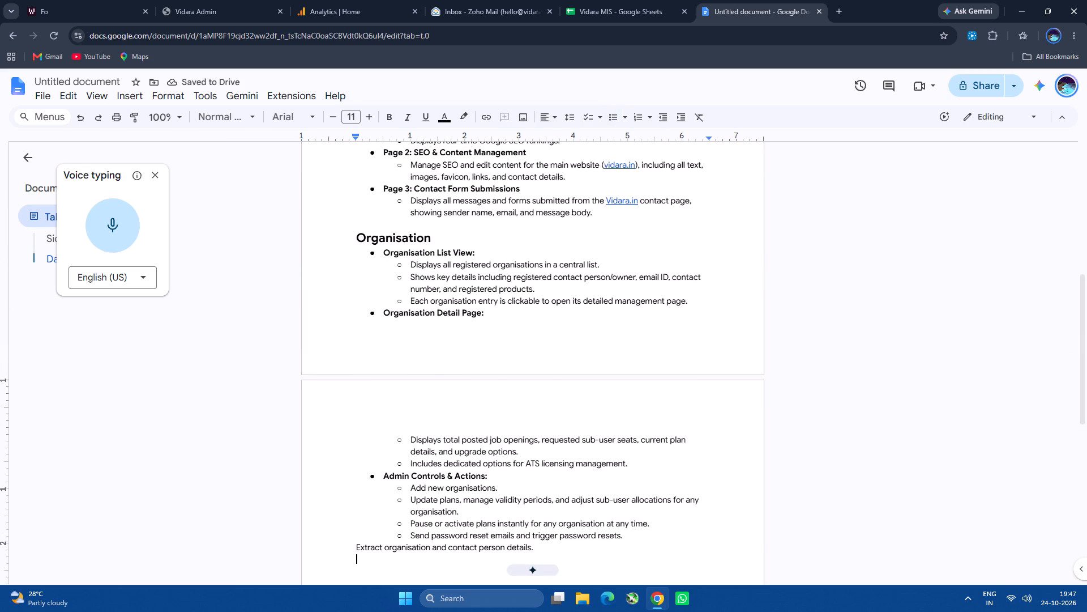
Turn the line "Extract organisation and contact person details." into a dash list item with an extra space before its text.
click(356, 545)
text(-)
key(space)
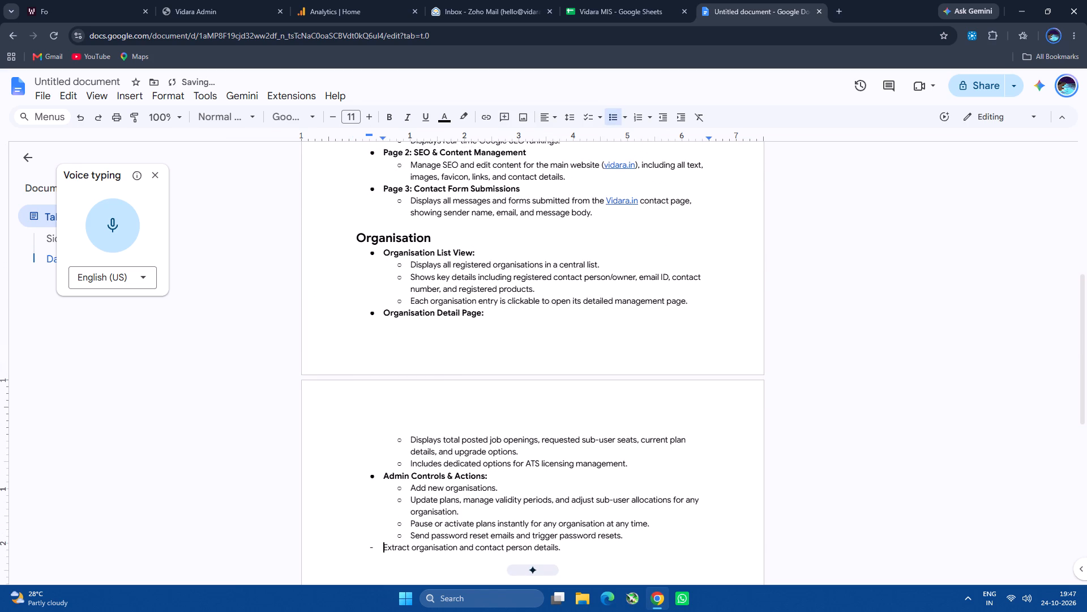
key(space)
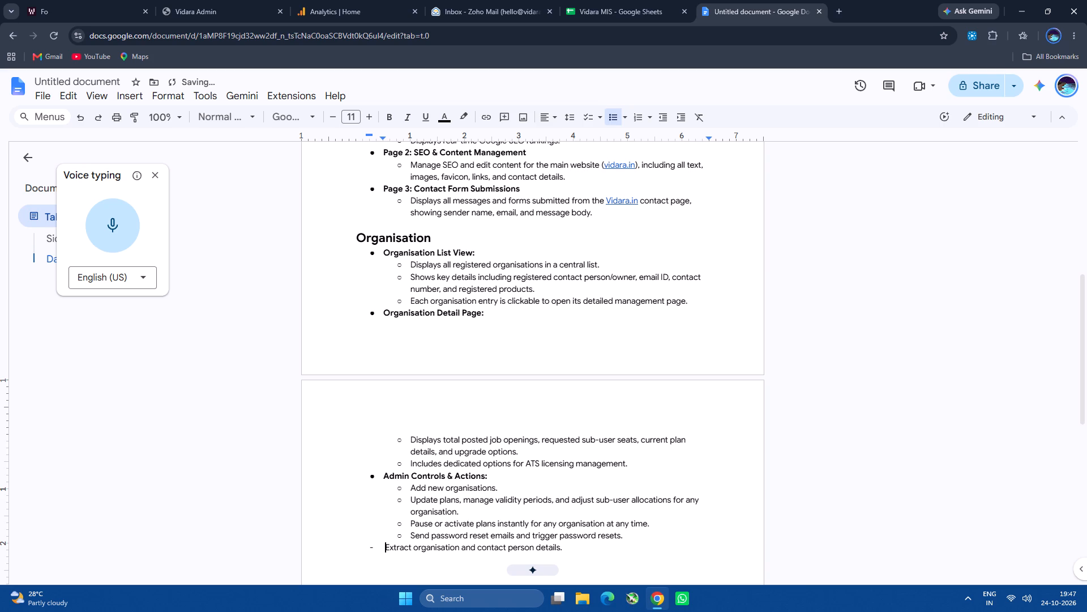
Turn the line "Extract organisation and contact person details." back into a sub-bullet under Admin Controls & Actions.
key(BackSpace)
key(BackSpace)
key(BackSpace)
key(BackSpace)
key(Return)
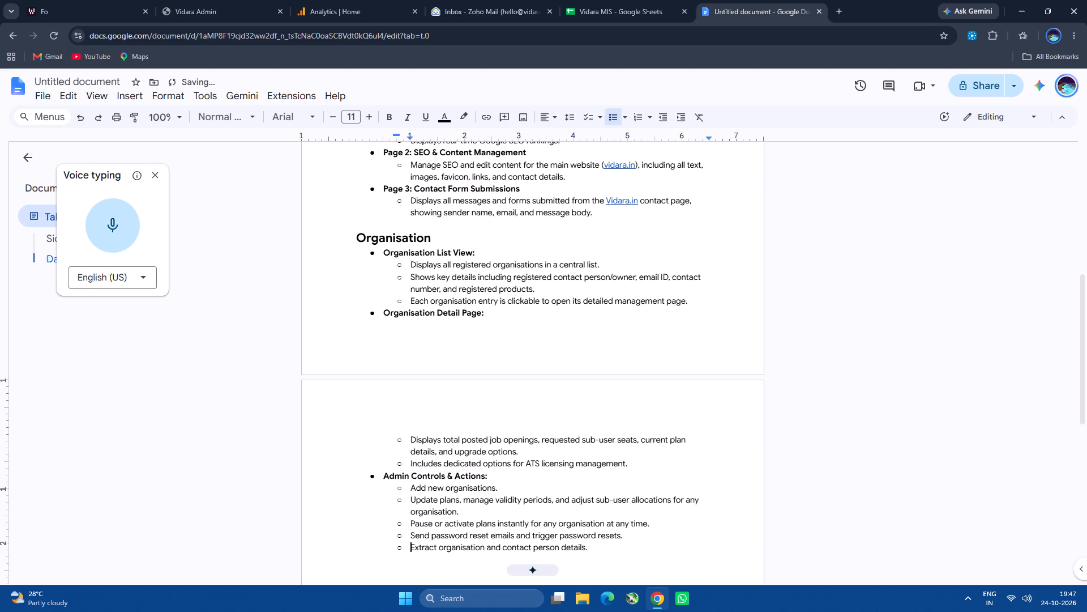
Add the sub-bullet "Download all organisation name and email CSV file" after the contact person details item and end the list with a plain line below.
scroll(637, 527, down, 2)
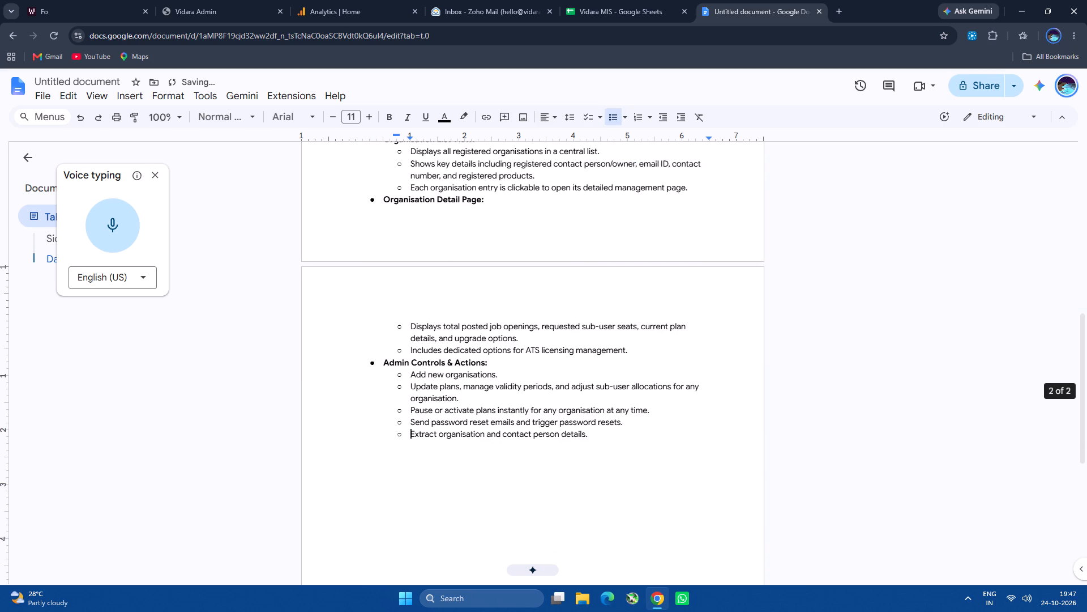
click(598, 432)
key(Return)
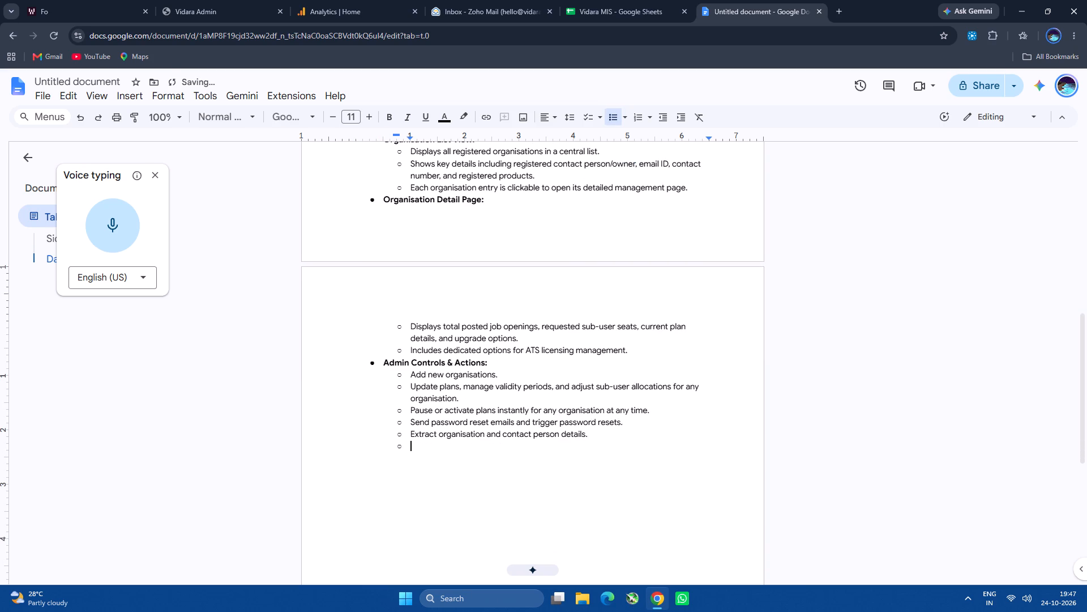
text(Download all)
key(space)
text(organisation name and email for)
key(space)
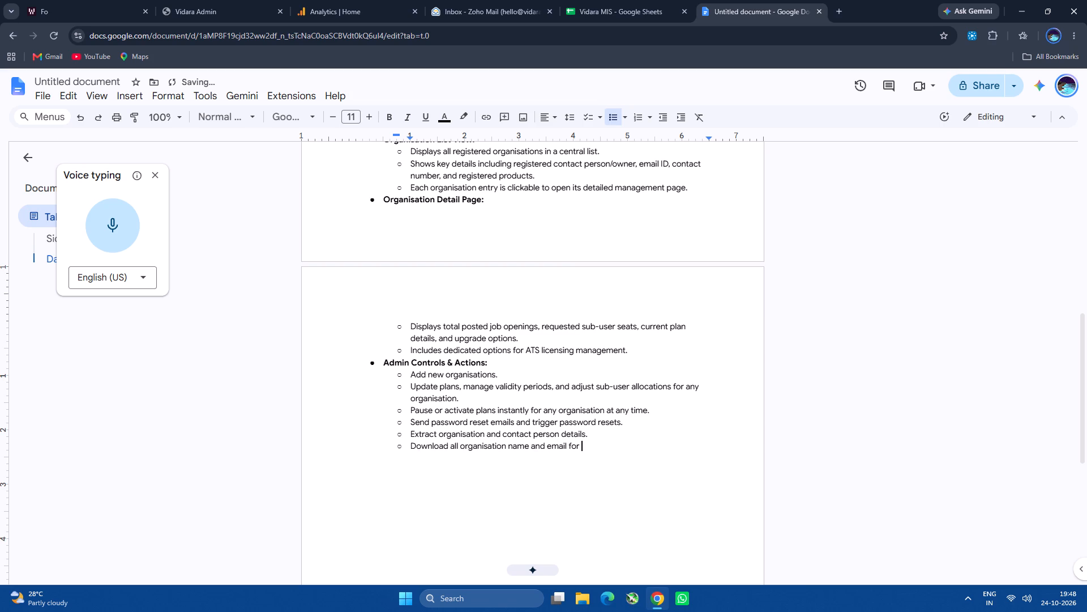
key(BackSpace)
key(BackSpace)
key(BackSpace)
key(BackSpace)
text(CSV file)
key(Return)
key(BackSpace)
key(BackSpace)
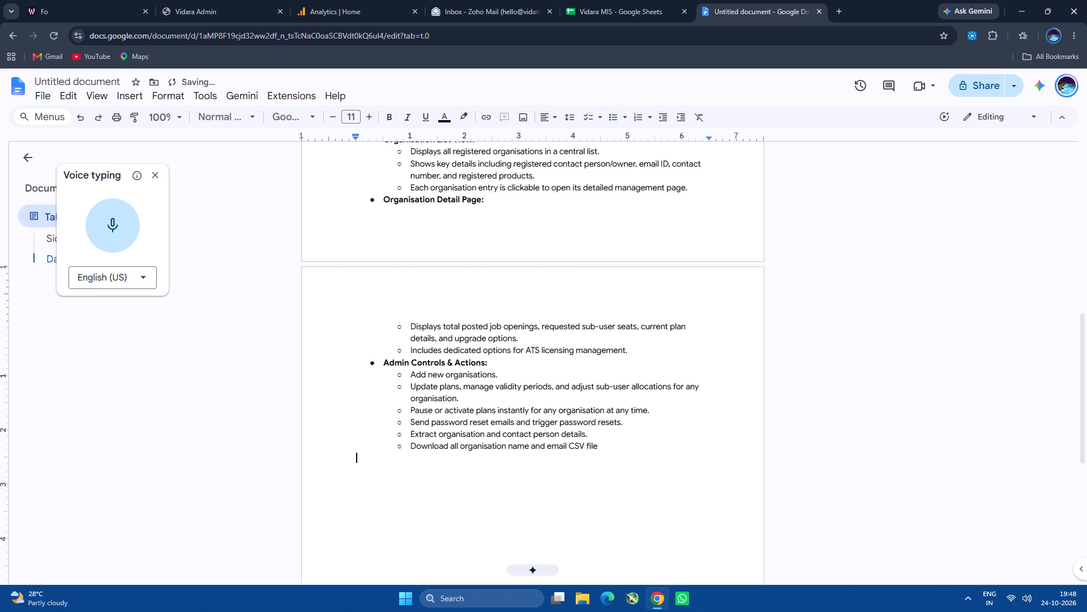
Insert blank lines above the Organisation heading so that it starts at the top of the second page.
scroll(648, 358, up, 12)
scroll(448, 361, down, 4)
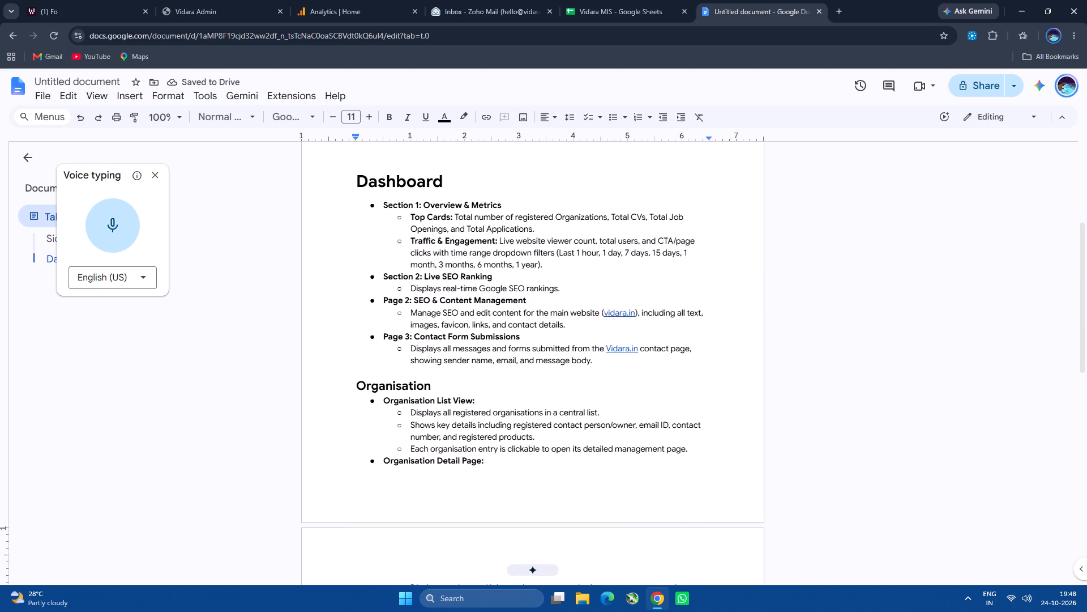
click(359, 385)
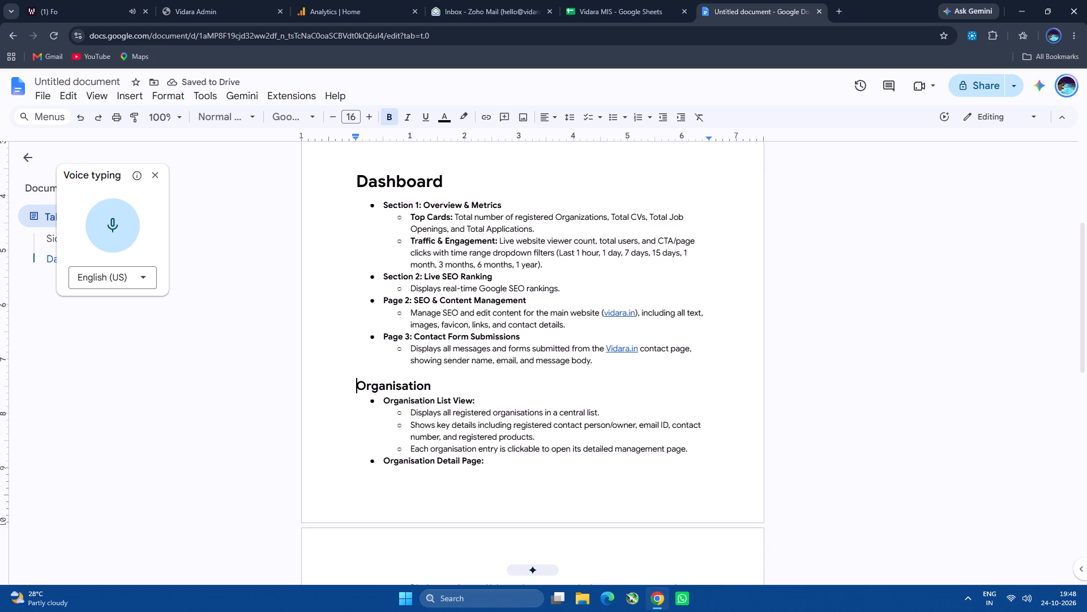
key(Return)
key(Return)
key(Return)
key(Return)
key(Return)
key(Return)
key(BackSpace)
key(BackSpace)
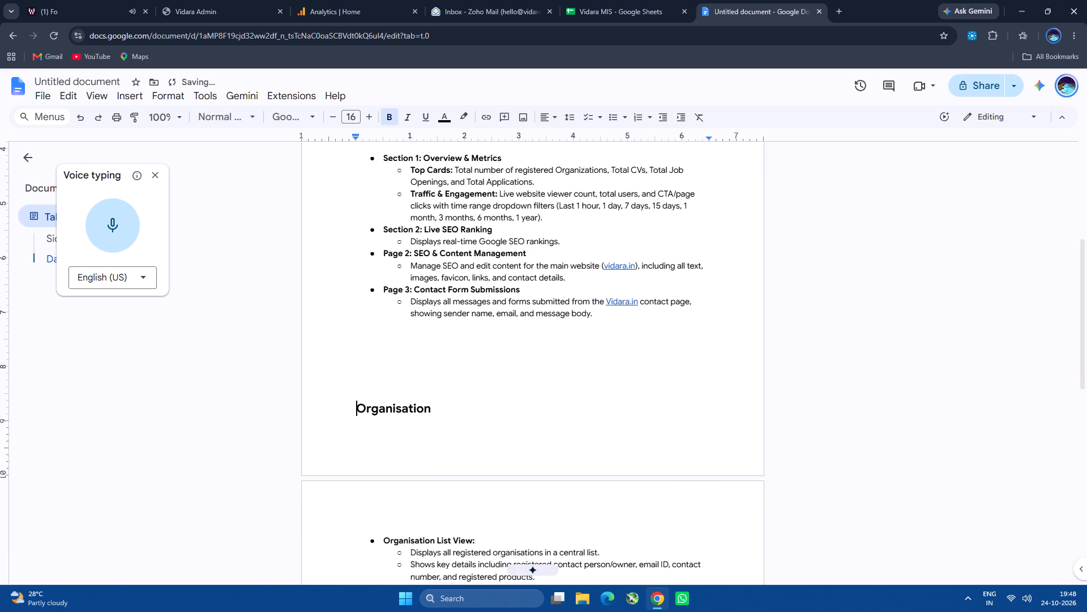
key(Return)
scroll(429, 296, up, 5)
scroll(420, 309, down, 1)
scroll(420, 309, up, 4)
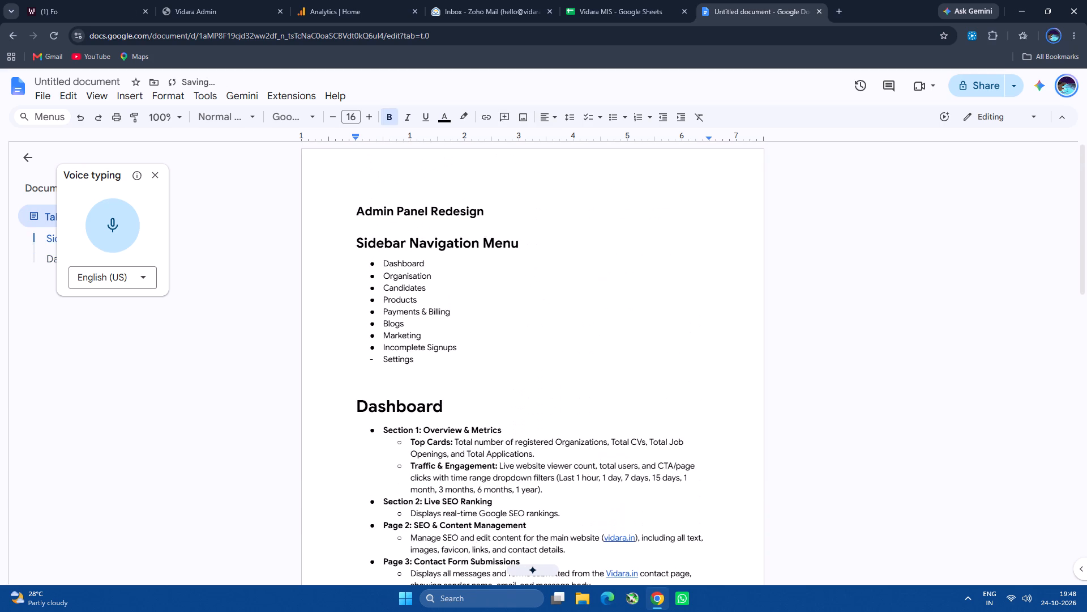
scroll(408, 305, down, 15)
Add a bold 16 pt heading "Candidates Page" below the Organisation section, in the same font as the Organisation heading.
click(394, 242)
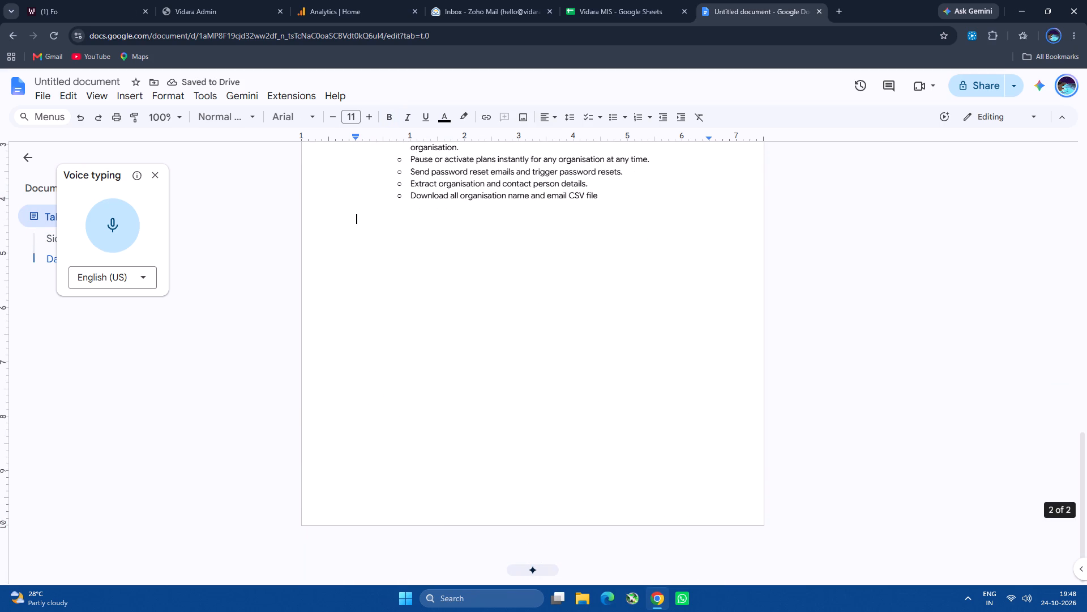
click(302, 117)
click(314, 191)
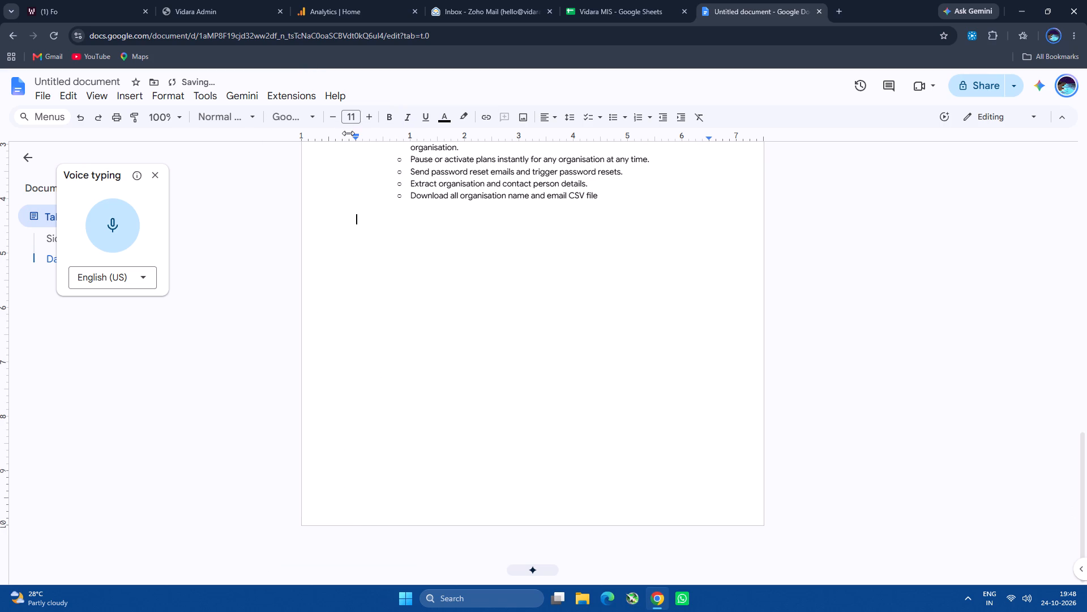
triple_click(370, 115)
triple_click(370, 115)
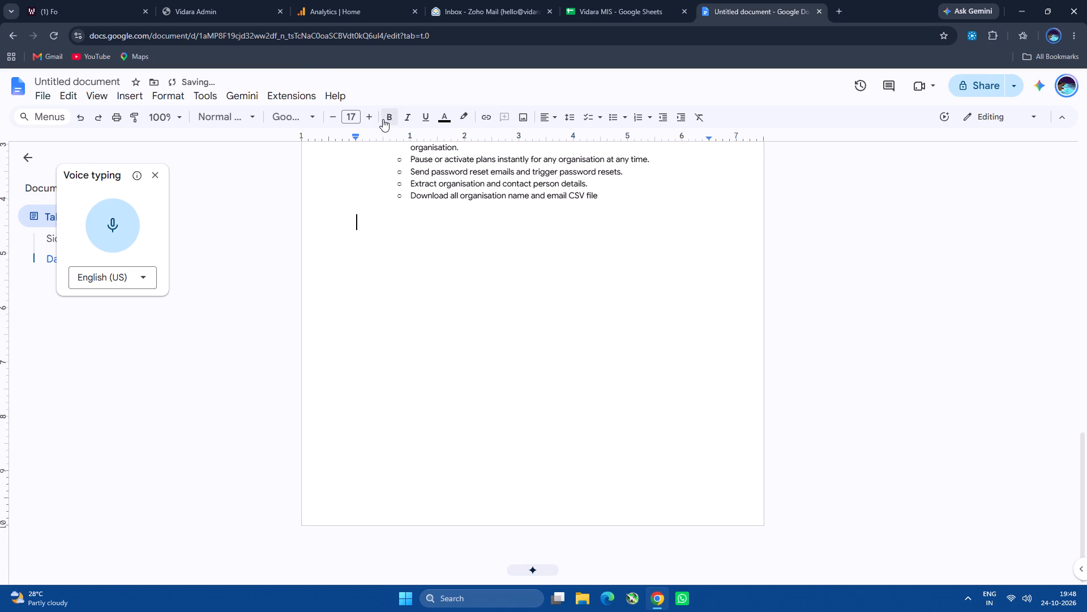
click(383, 119)
click(333, 122)
text(Candidate)
key(space)
key(BackSpace)
text(s Page)
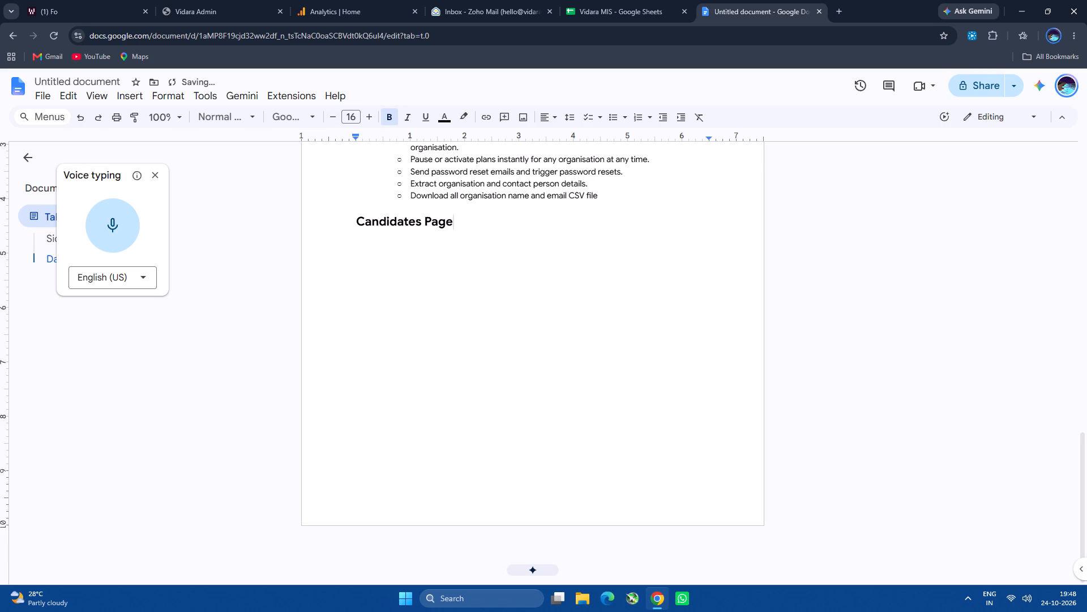
End the "Candidates Page" heading with a colon and a space, and turn off bold for the text that follows.
key(Return)
scroll(409, 221, up, 8)
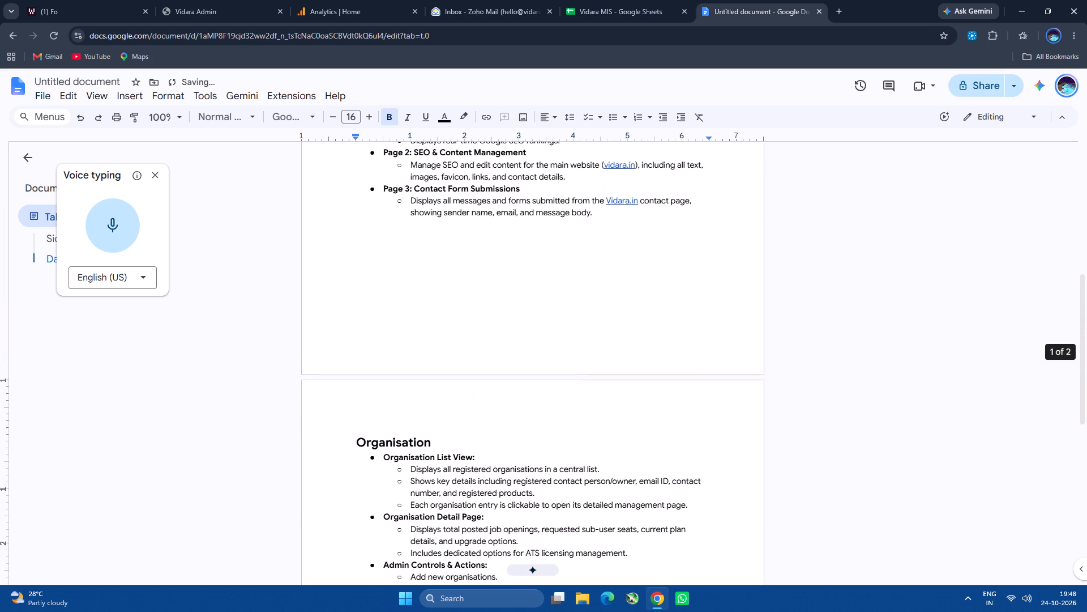
scroll(395, 257, up, 4)
scroll(395, 257, down, 10)
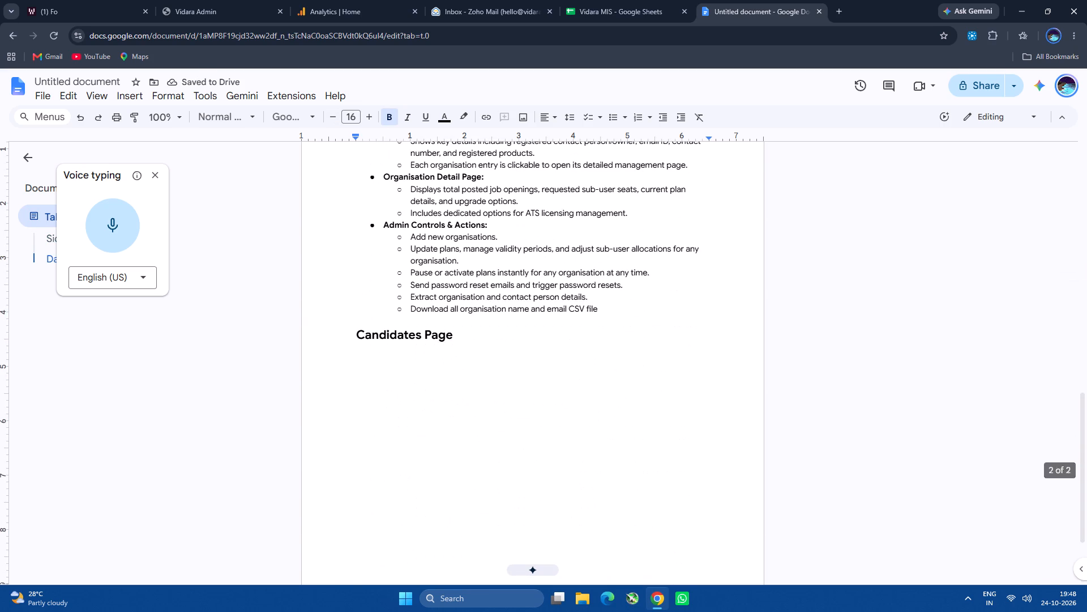
key(BackSpace)
text(;)
key(space)
key(BackSpace)
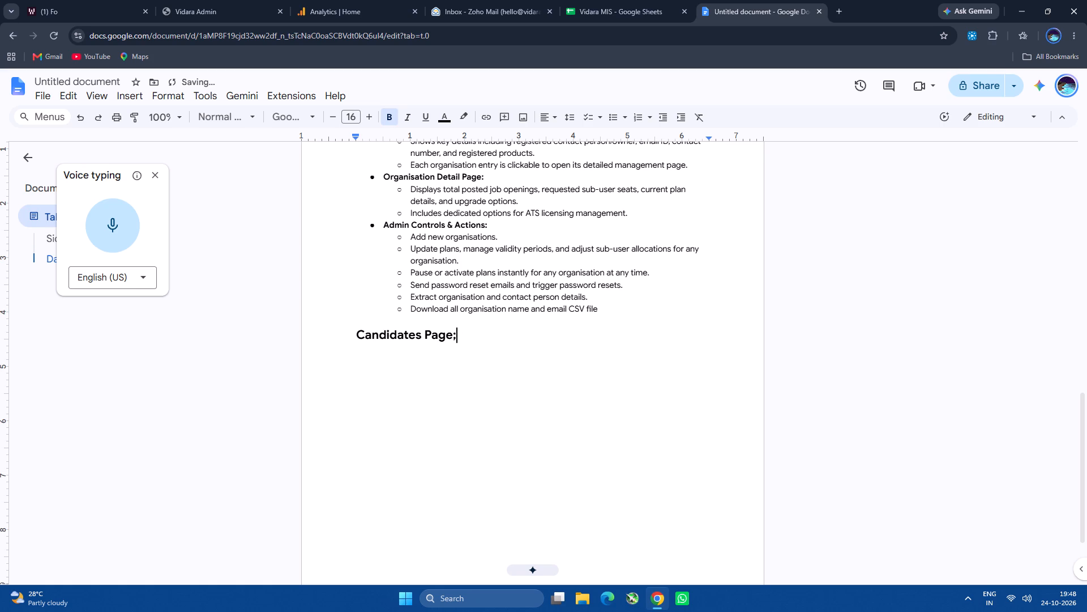
key(BackSpace)
text(:)
key(space)
click(391, 114)
Switch to the Vidara Admin site and open the Candidate Portal page to examine it.
click(124, 0)
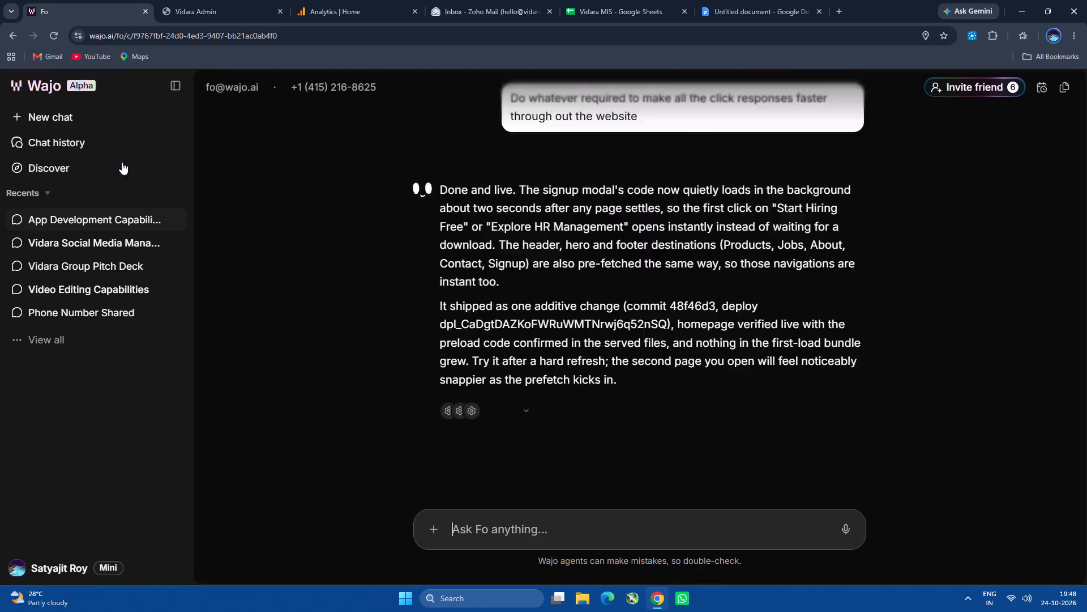
click(200, 7)
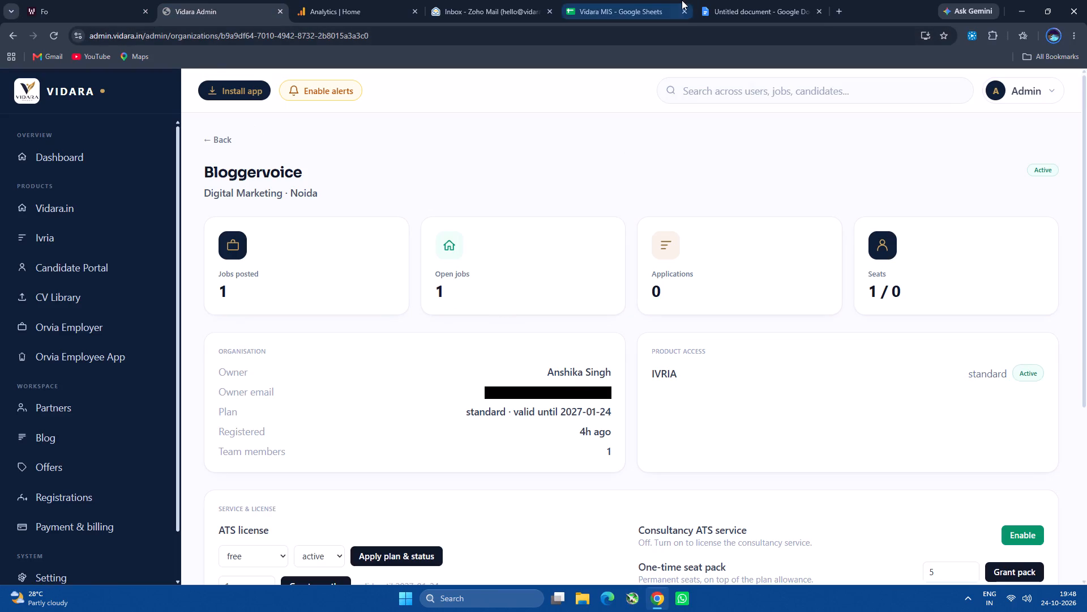
click(737, 0)
click(169, 0)
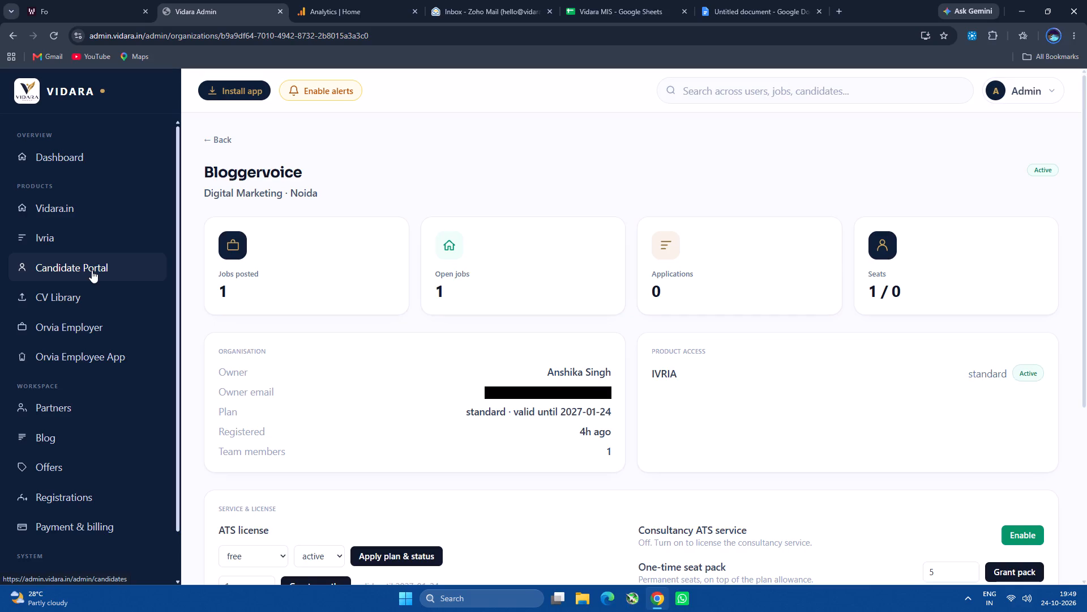
click(98, 258)
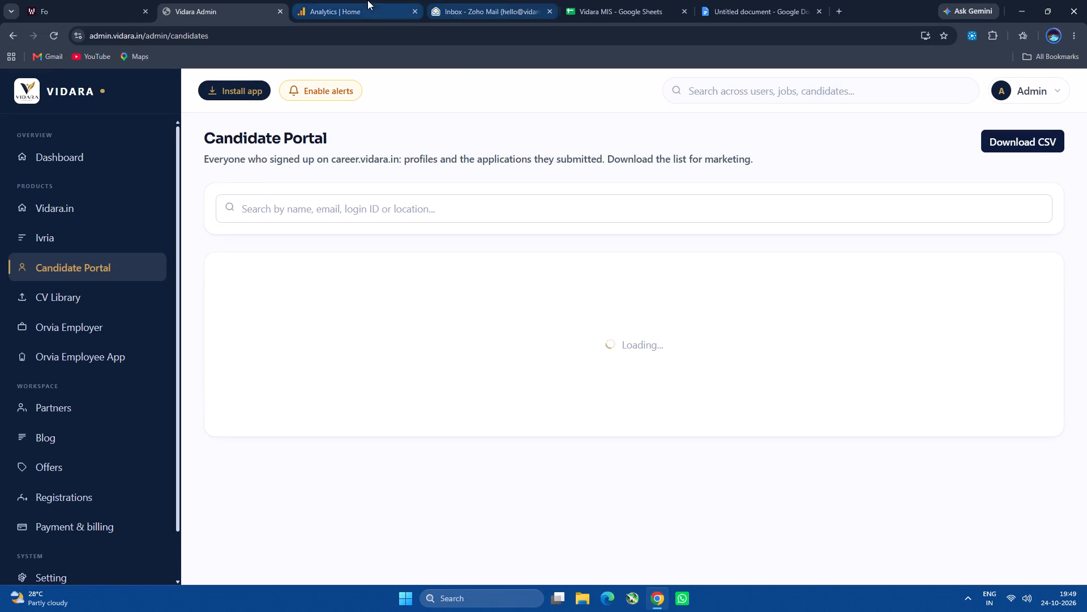
Return to the Google Docs document and start dictating the text after the "Candidates Page:" heading.
click(727, 0)
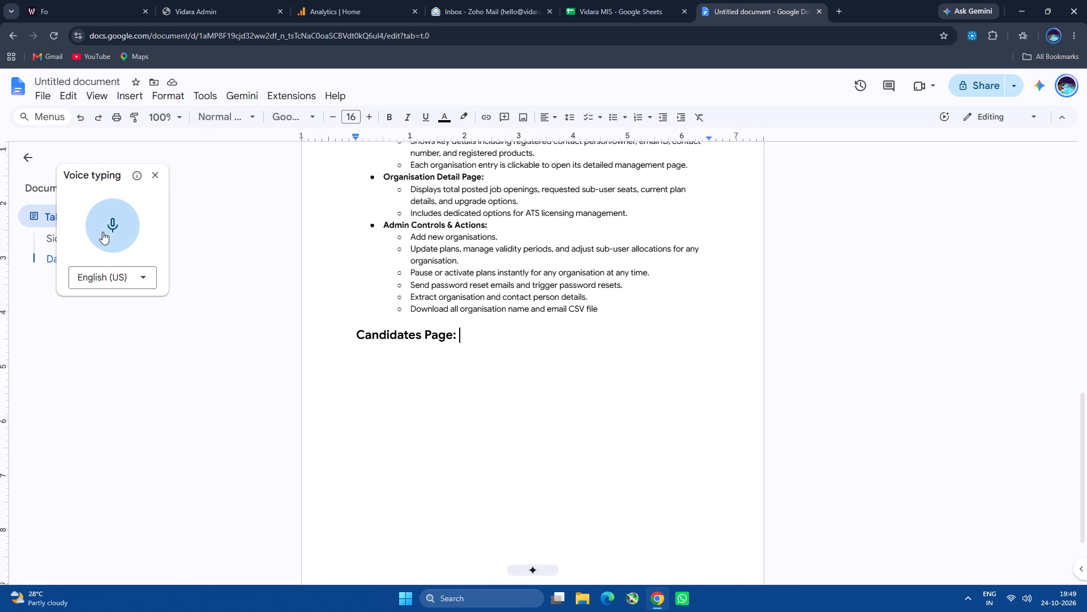
click(102, 232)
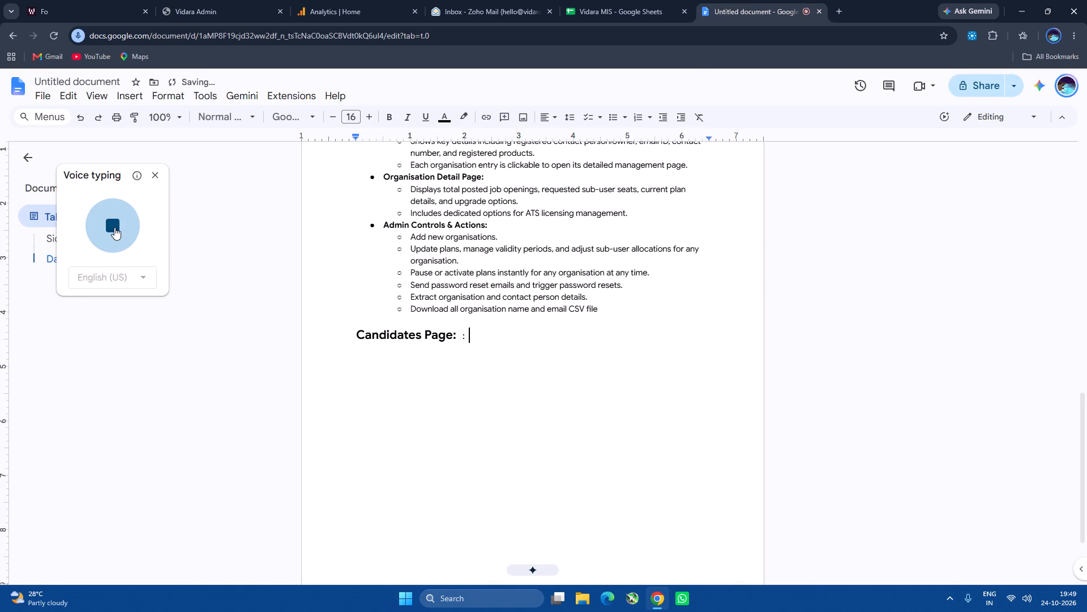
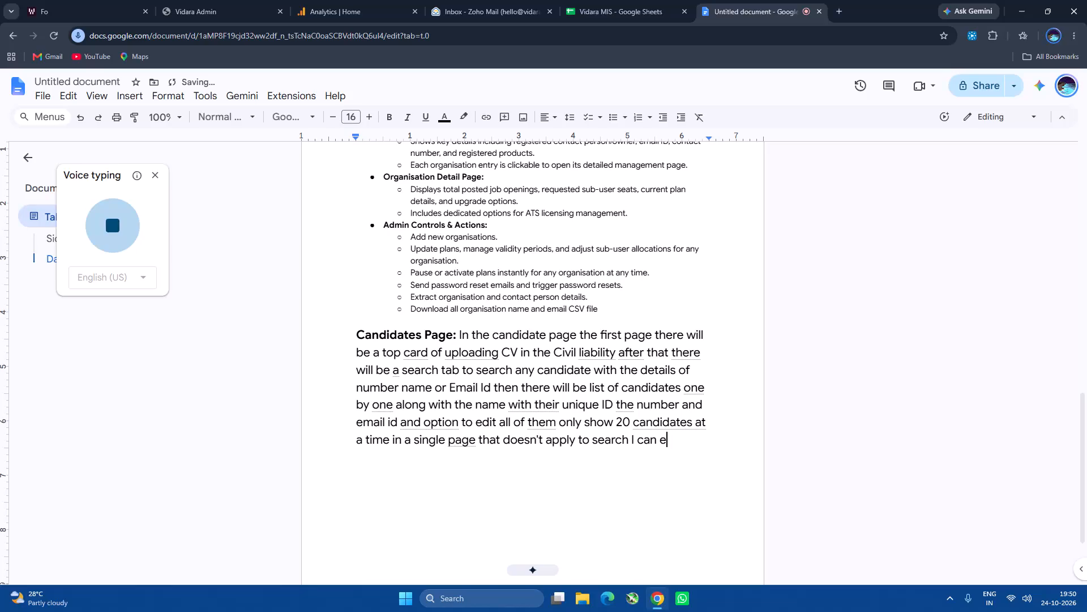
Replace the stray words after "doesn't apply to search" with a comma and continue dictating "it only apply is when it is just scrolling down".
key(BackSpace)
key(BackSpace)
key(BackSpace)
key(BackSpace)
key(BackSpace)
key(BackSpace)
text(,)
key(space)
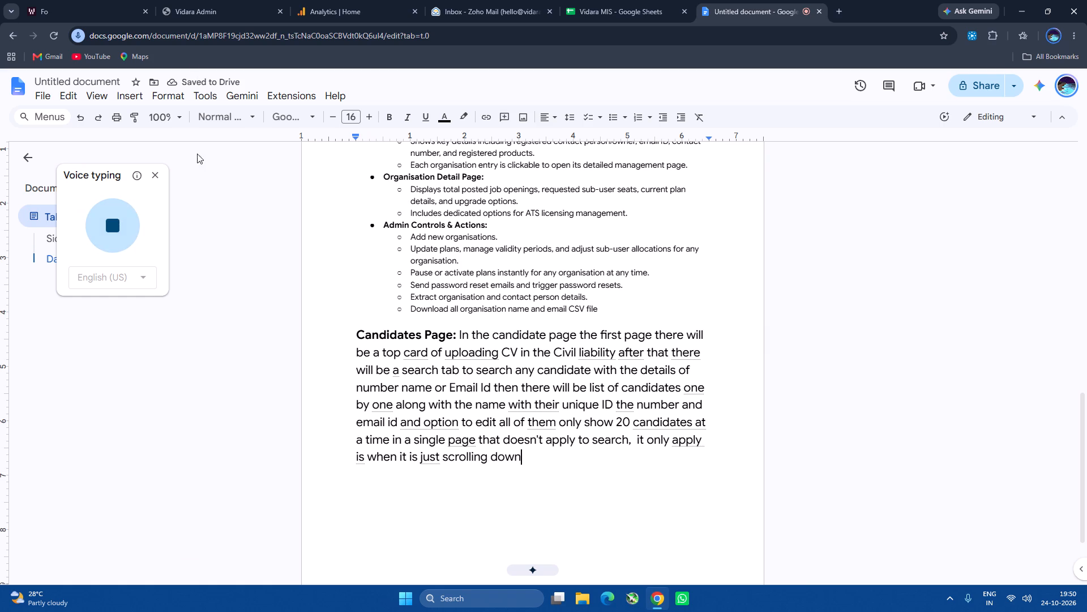
Switch to the Vidara Admin site and examine the Candidate Portal list and the CV Library page.
click(93, 2)
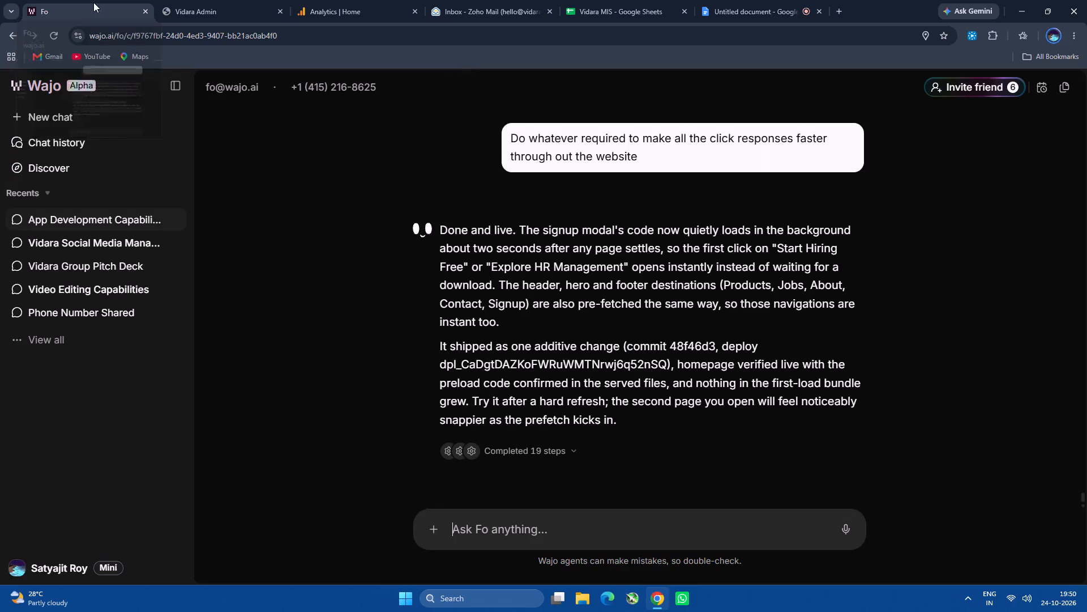
click(197, 0)
scroll(387, 269, down, 4)
scroll(387, 269, up, 5)
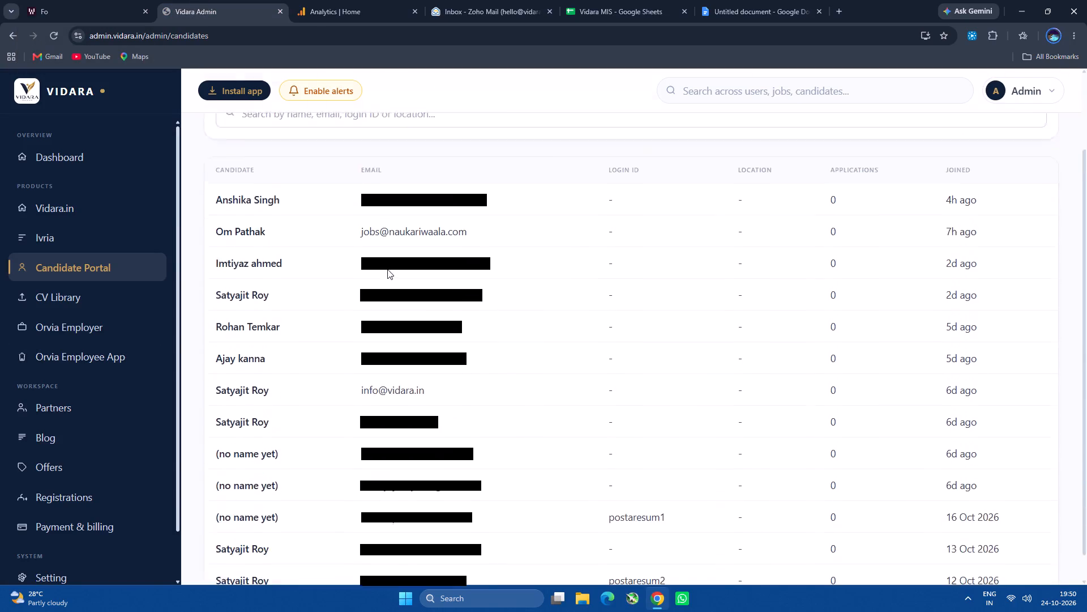
click(65, 290)
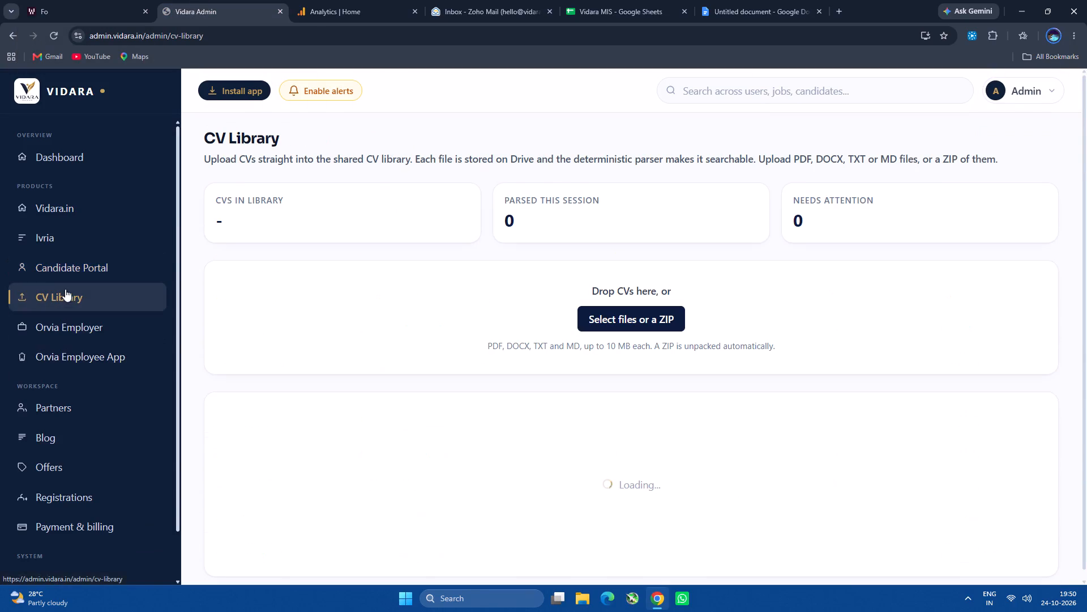
click(69, 262)
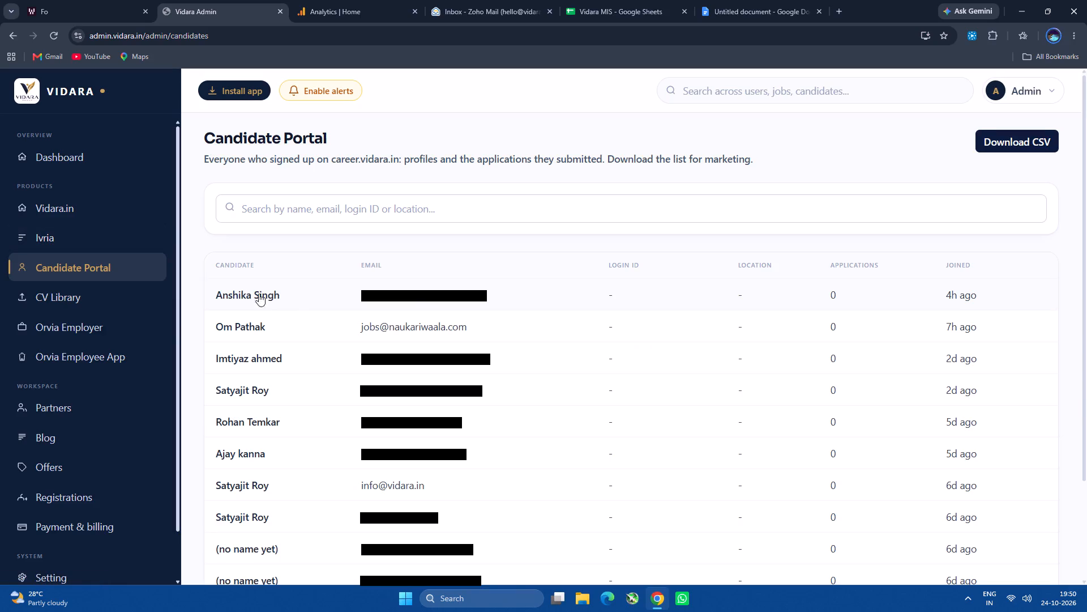
click(70, 3)
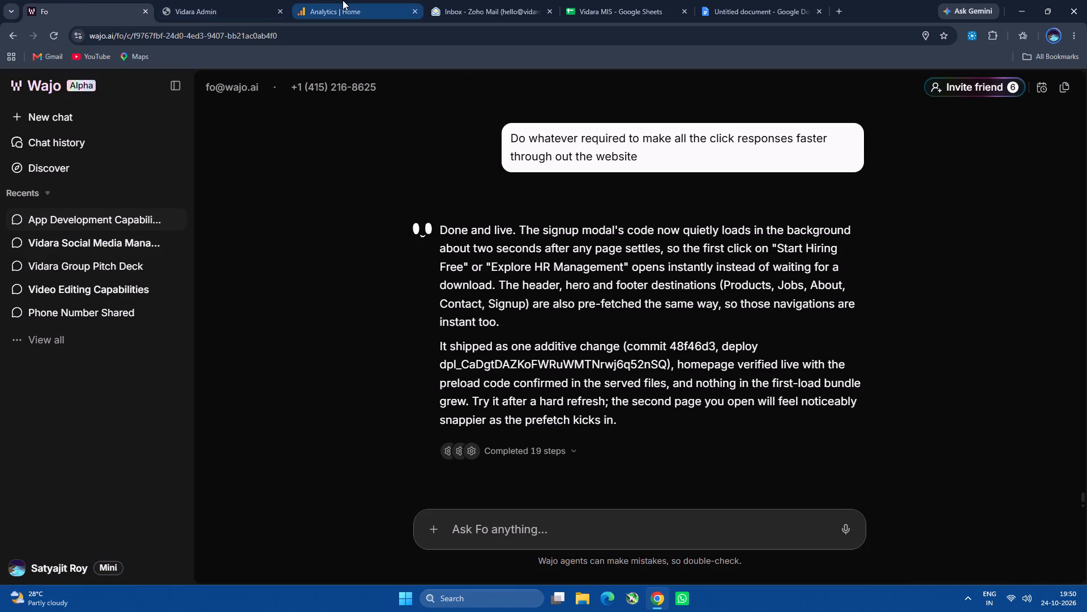
click(210, 0)
Return to the Google Docs document and resume dictation at the end of the Candidates Page paragraph.
click(788, 0)
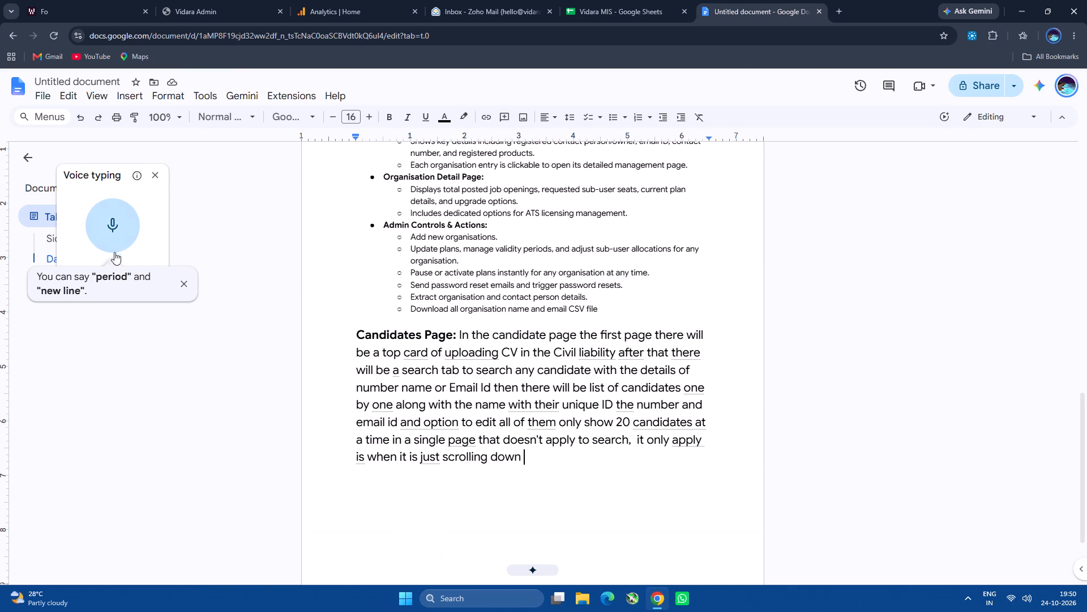
click(118, 224)
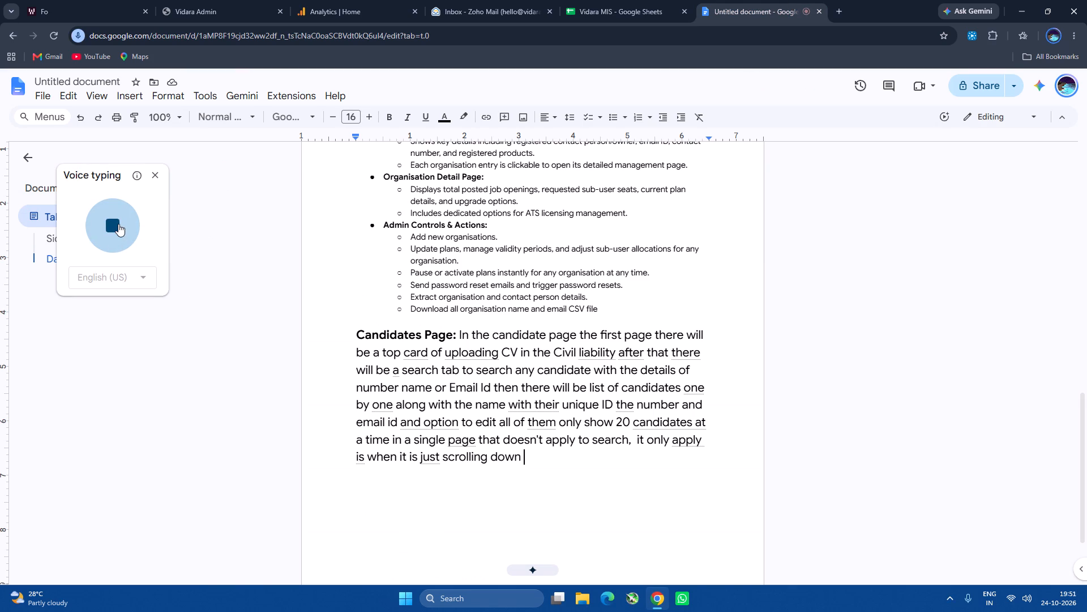
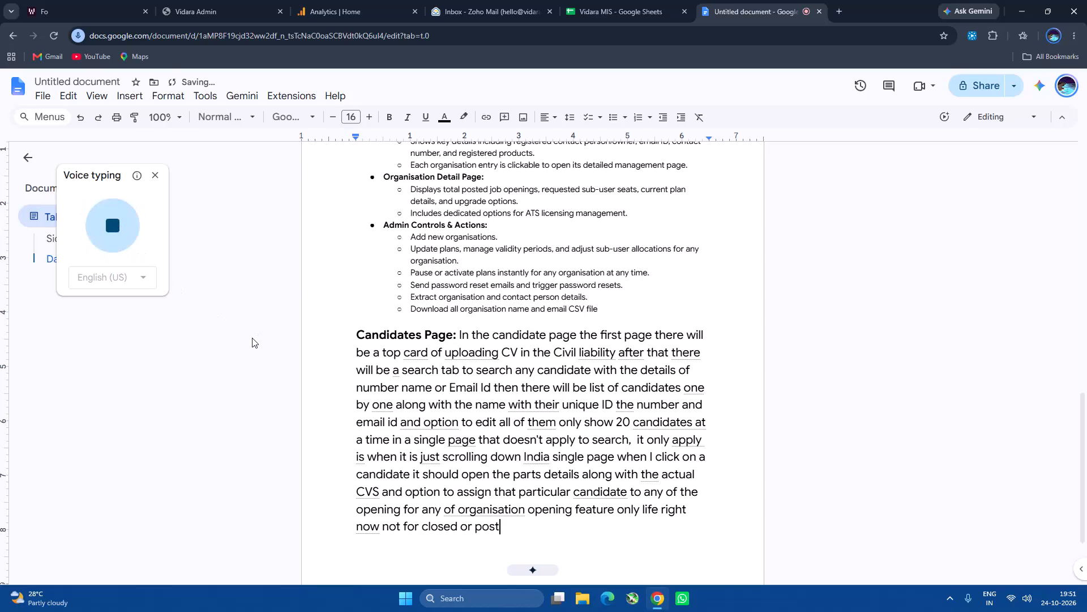
Replace the misheard word "post" at the end of the Candidates Page paragraph with "paused".
key(BackSpace)
key(BackSpace)
key(BackSpace)
text(ausec)
key(BackSpace)
key(d)
Switch to the Vidara Admin site and examine the Candidate Portal page for features to describe.
click(62, 2)
click(176, 0)
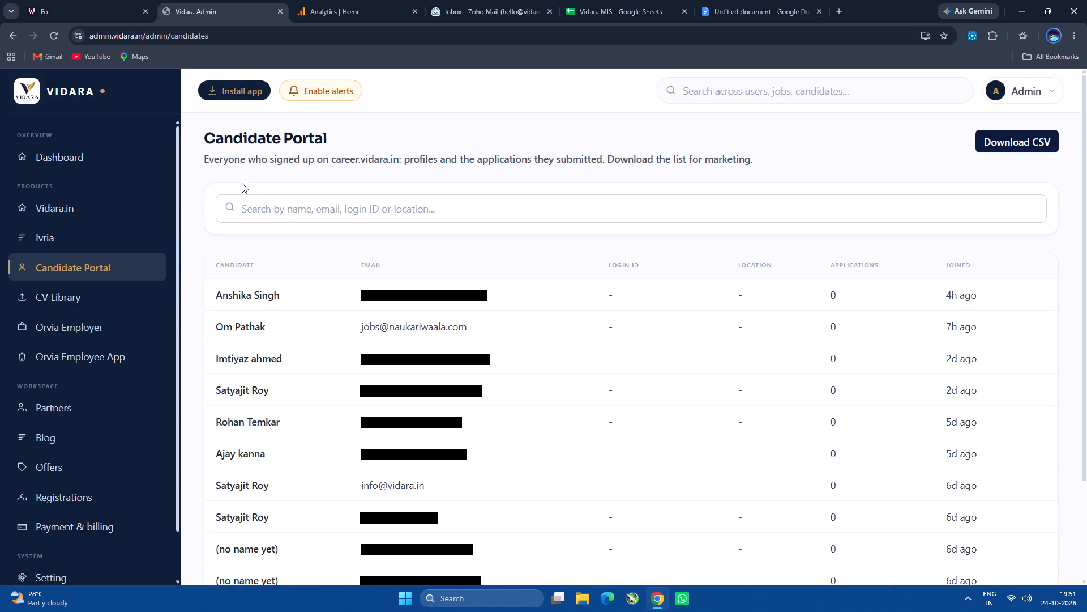
scroll(314, 372, down, 4)
scroll(316, 372, up, 5)
scroll(318, 371, down, 5)
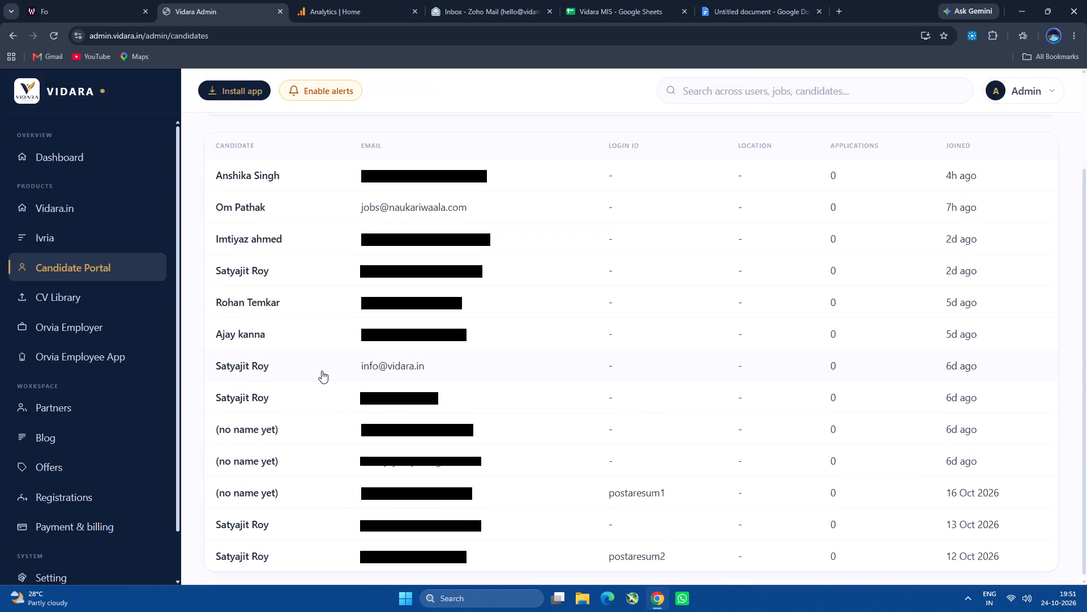
Return to the document and dictate a new line about an option to download all candidate data, correcting the last word to "CSV".
click(776, 1)
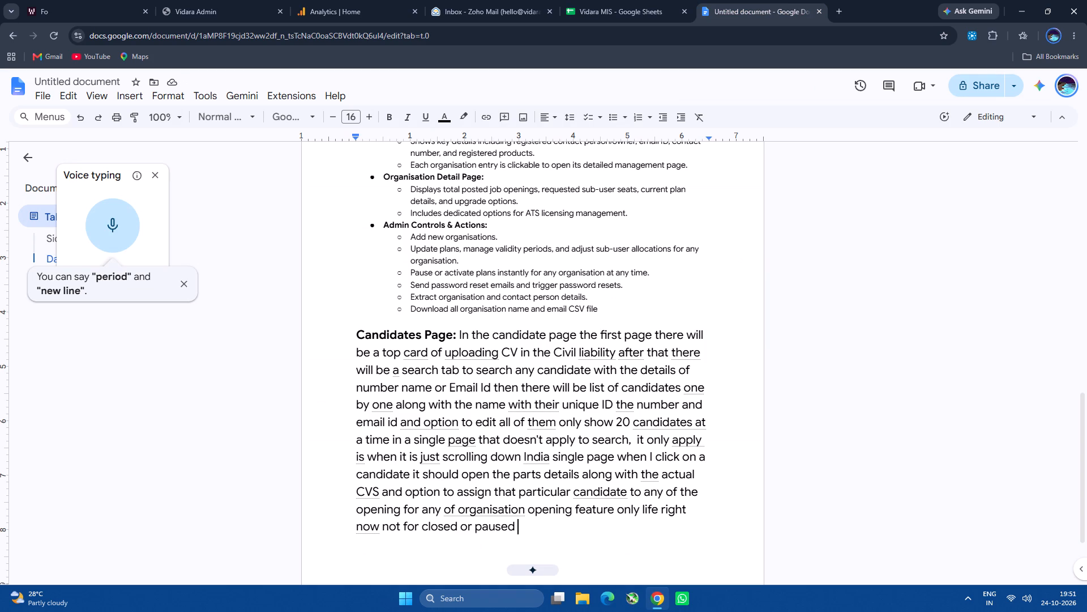
click(112, 222)
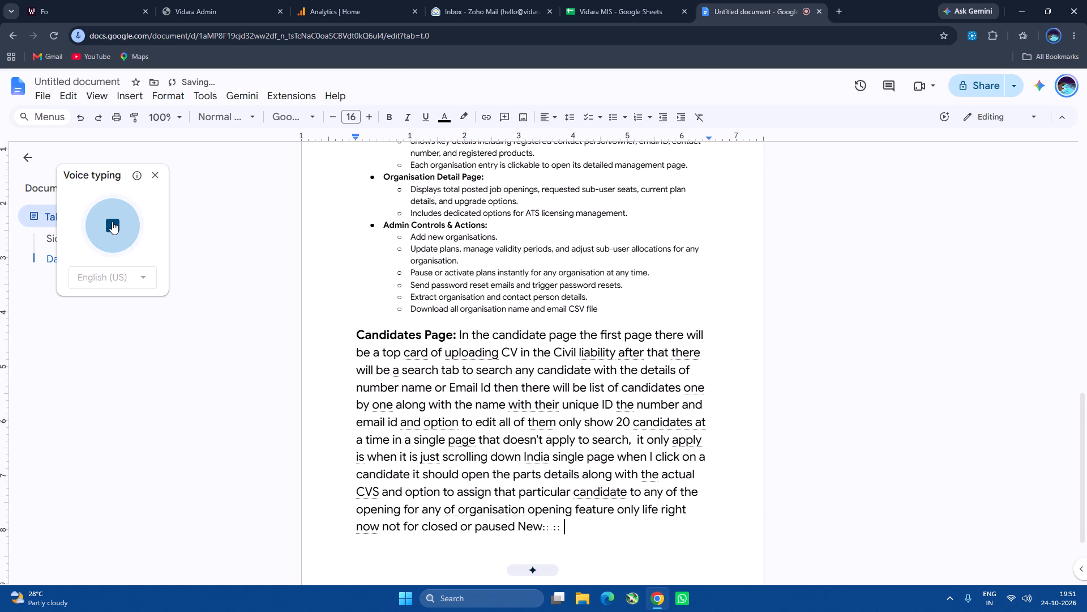
click(112, 222)
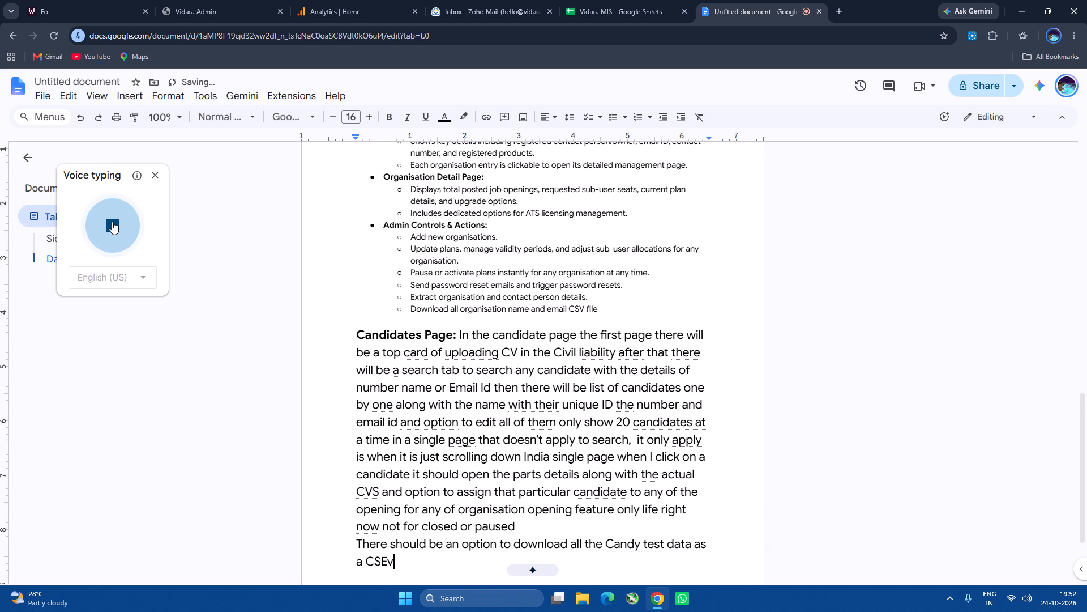
key(BackSpace)
key(BackSpace)
key(shift+v)
Replace "Candy test" with "Candidate" in the download sentence and put the cursor back after "CSV".
click(640, 539)
drag(661, 541, 641, 543)
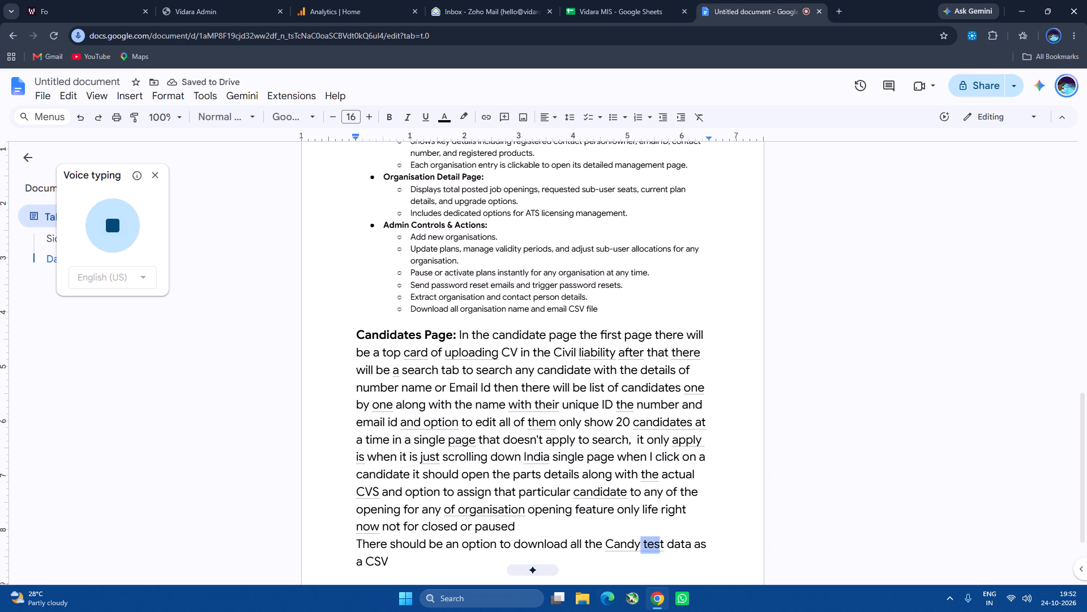
drag(641, 543, 638, 543)
key(BackSpace)
key(BackSpace)
text(ida)
key(Right)
key(e)
scroll(618, 536, down, 5)
click(396, 448)
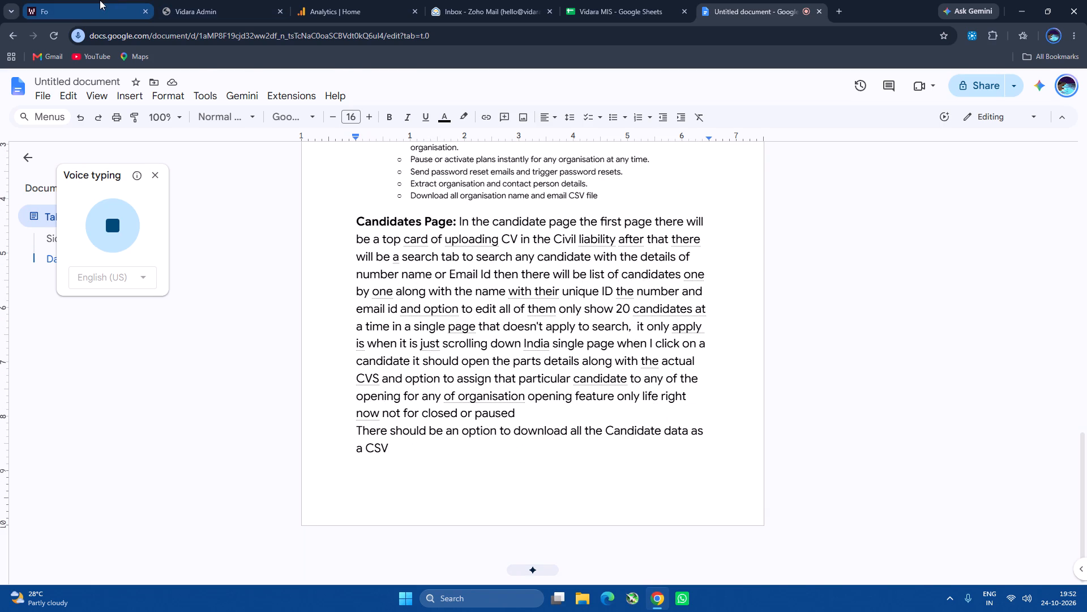
Examine the Candidate Portal page and remaining sections of the Vidara Admin site, then return to the document with voice typing on.
click(100, 0)
click(233, 0)
scroll(72, 354, down, 4)
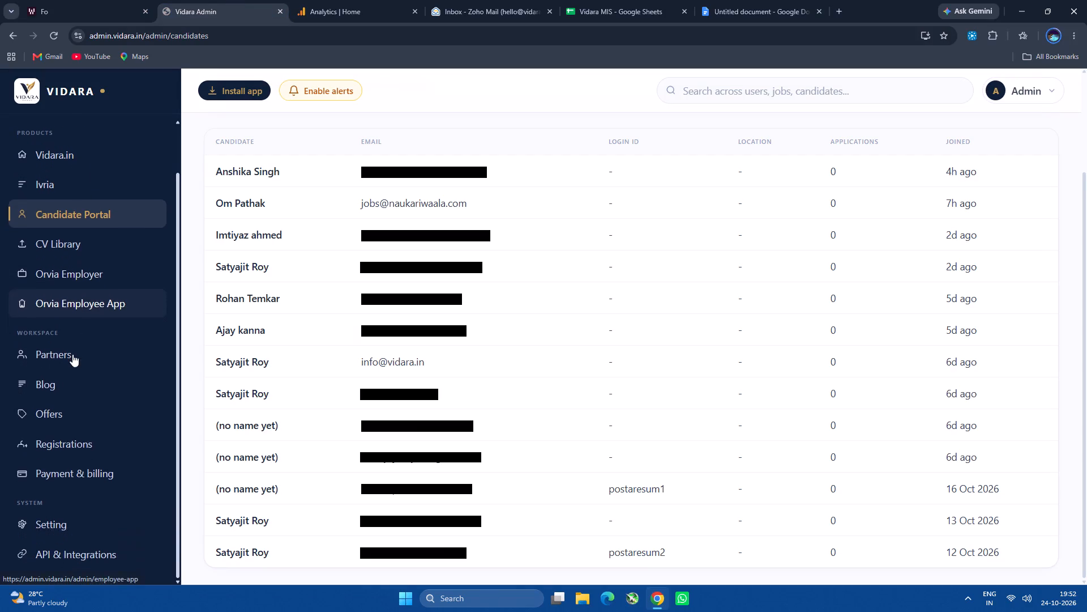
scroll(439, 439, up, 4)
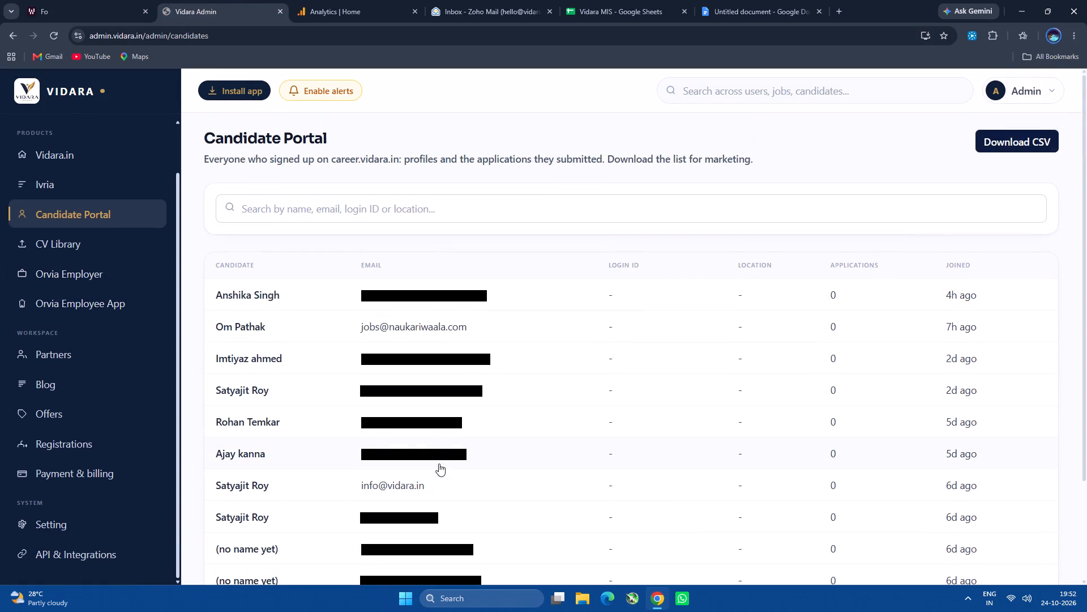
scroll(431, 433, up, 4)
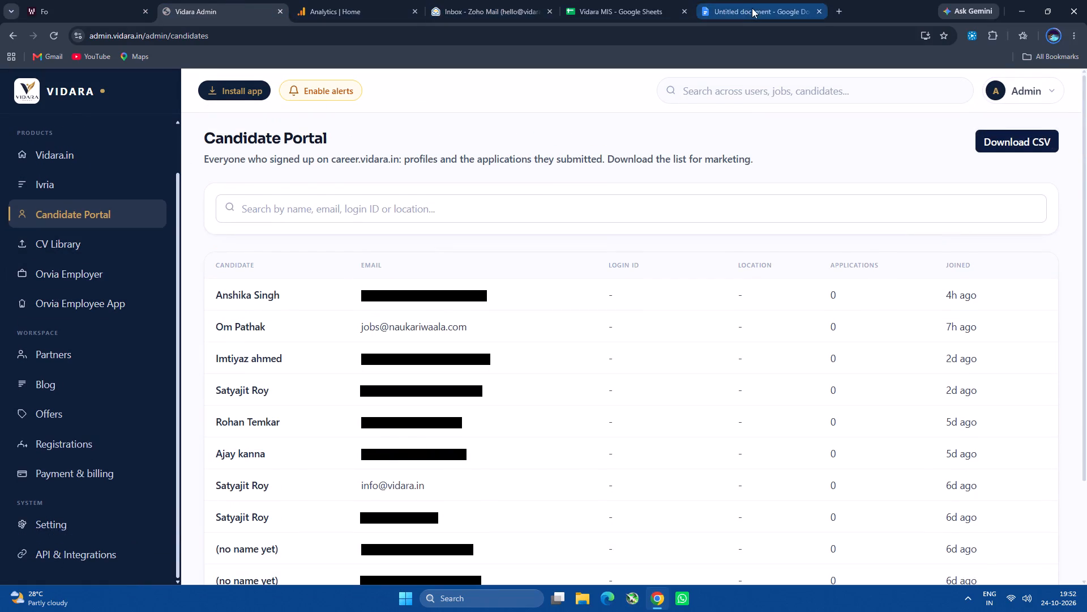
click(42, 0)
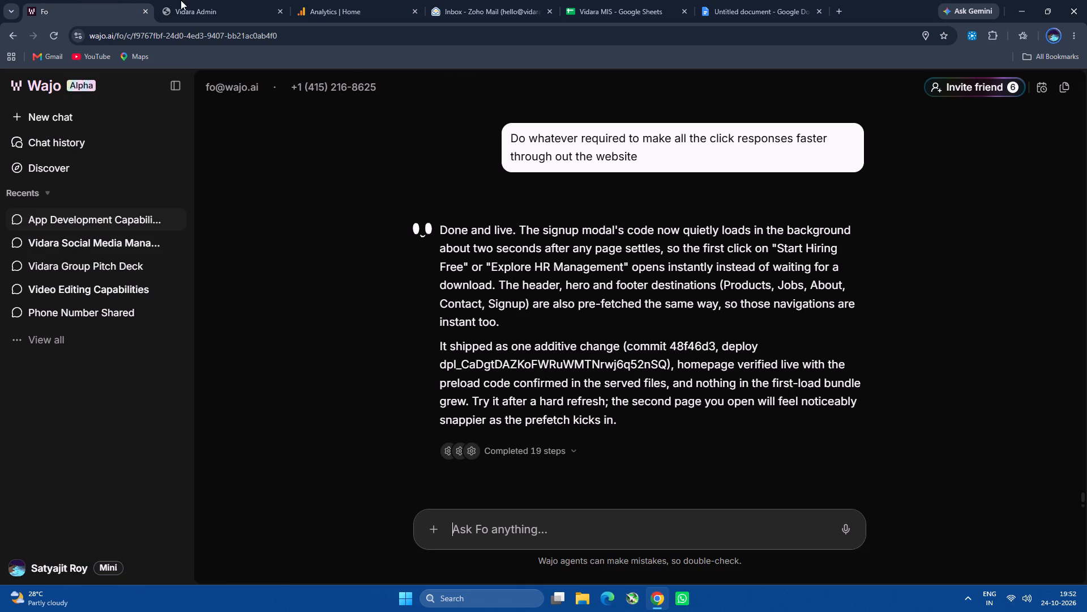
click(744, 12)
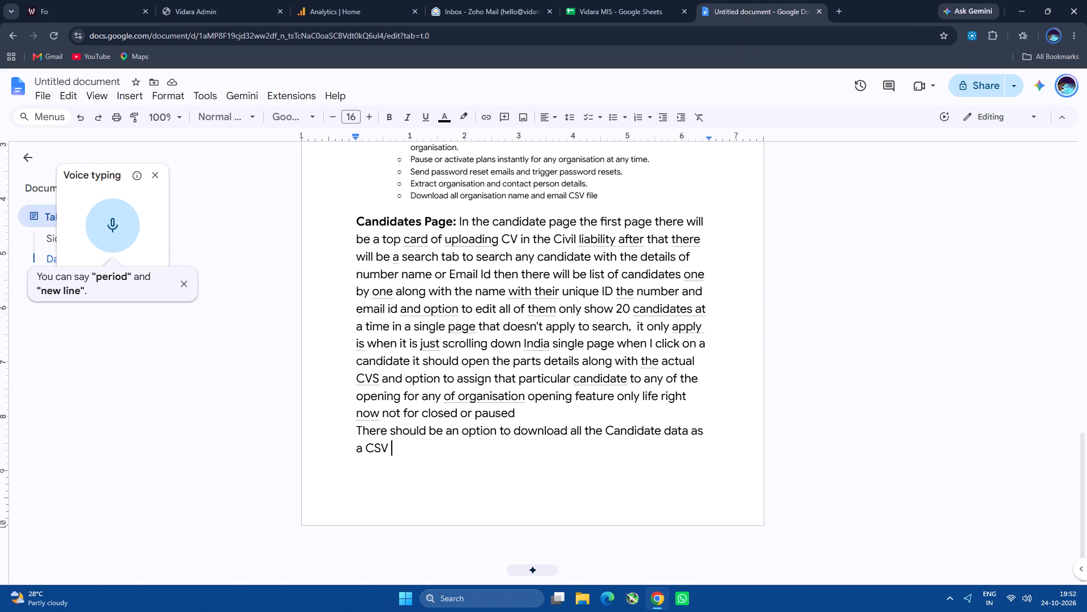
click(128, 222)
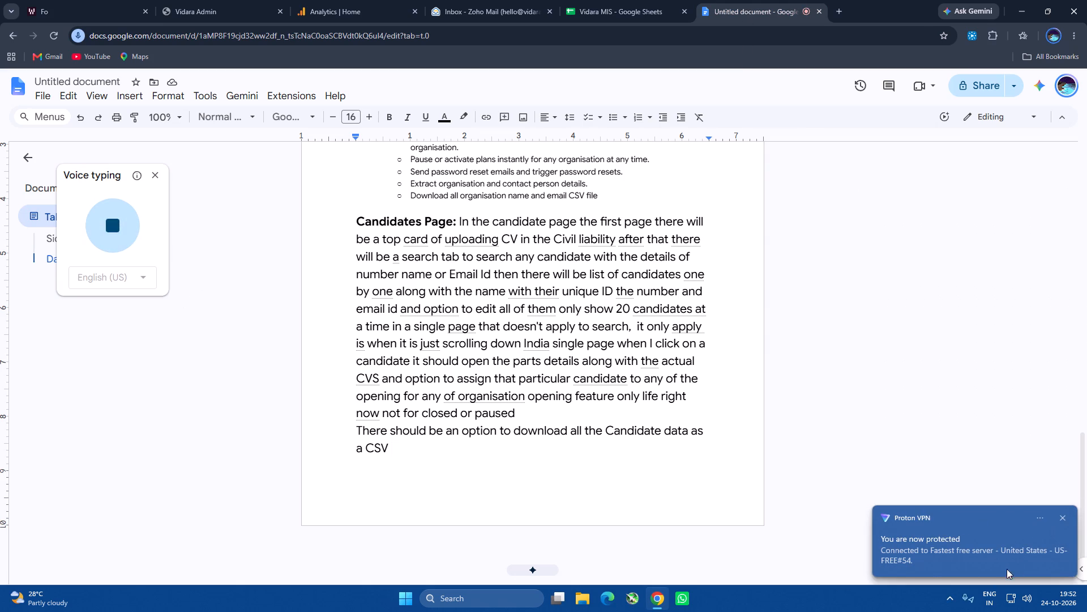
Dismiss the Proton VPN notification and disconnect the VPN.
click(1064, 520)
click(946, 598)
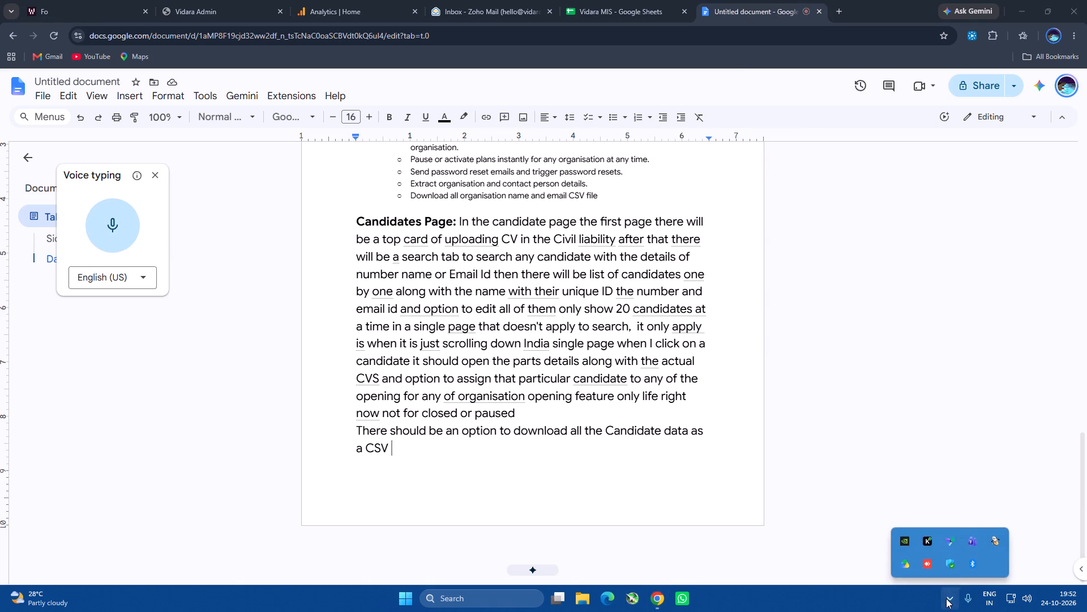
right_click(954, 543)
click(970, 518)
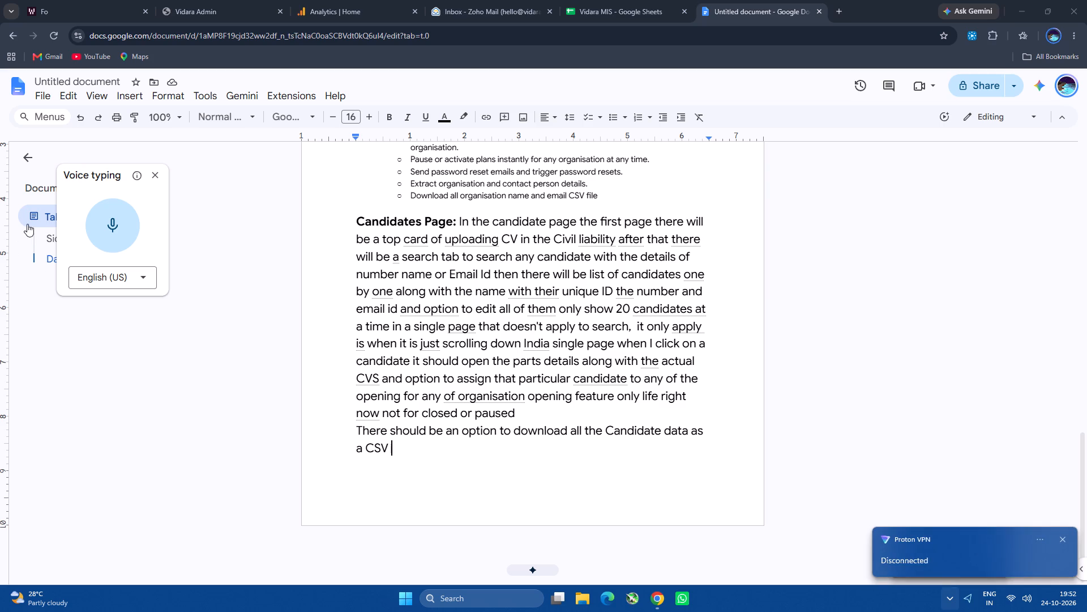
Restart voice typing, dismiss the remaining VPN notification, and dictate a move to a new page below the CSV sentence.
click(102, 228)
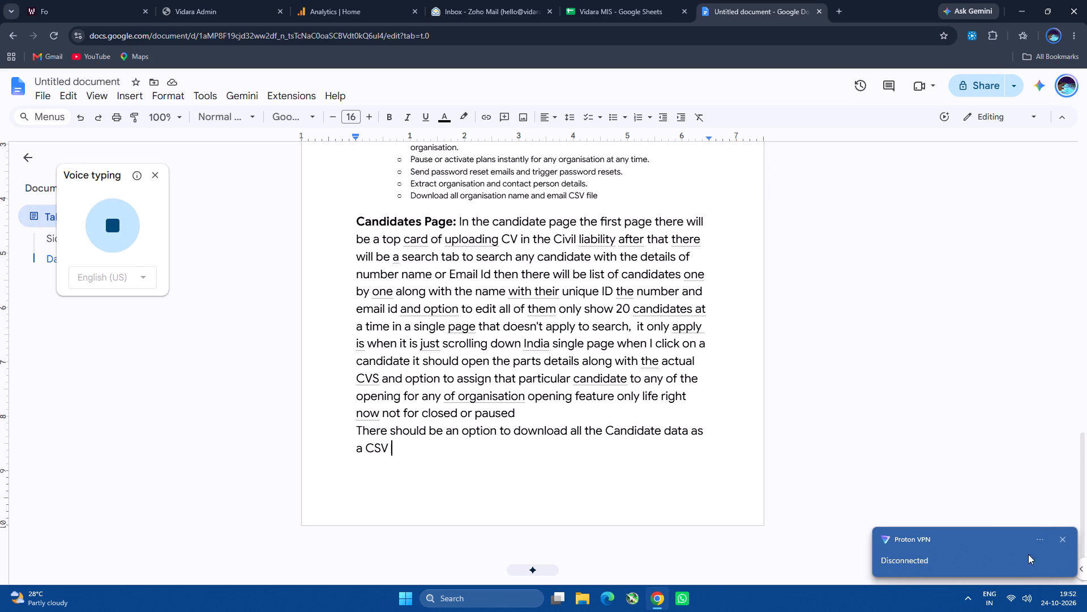
click(1063, 537)
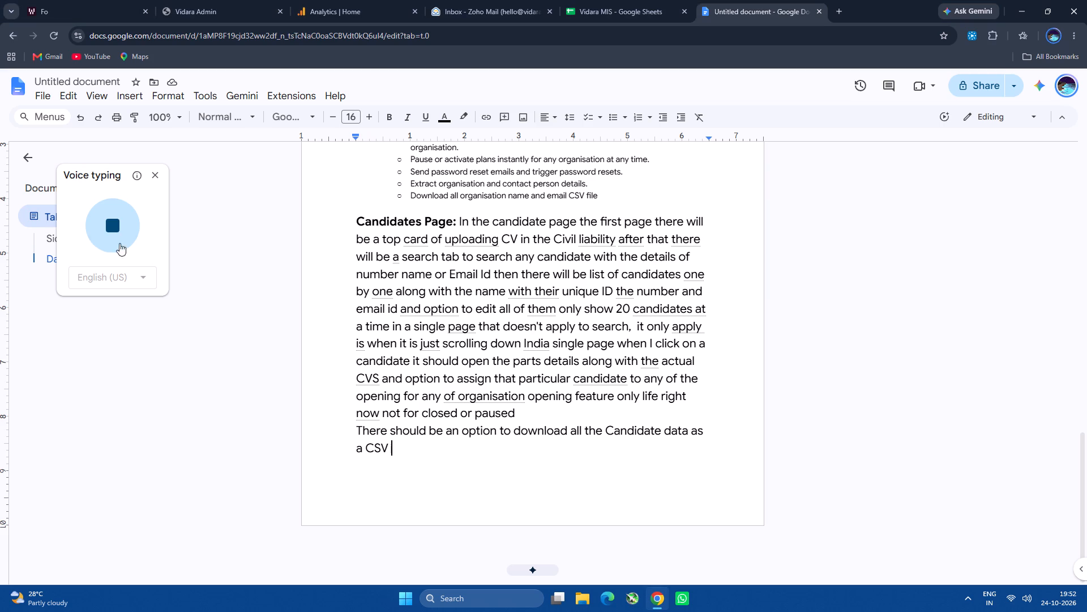
click(108, 235)
click(108, 235)
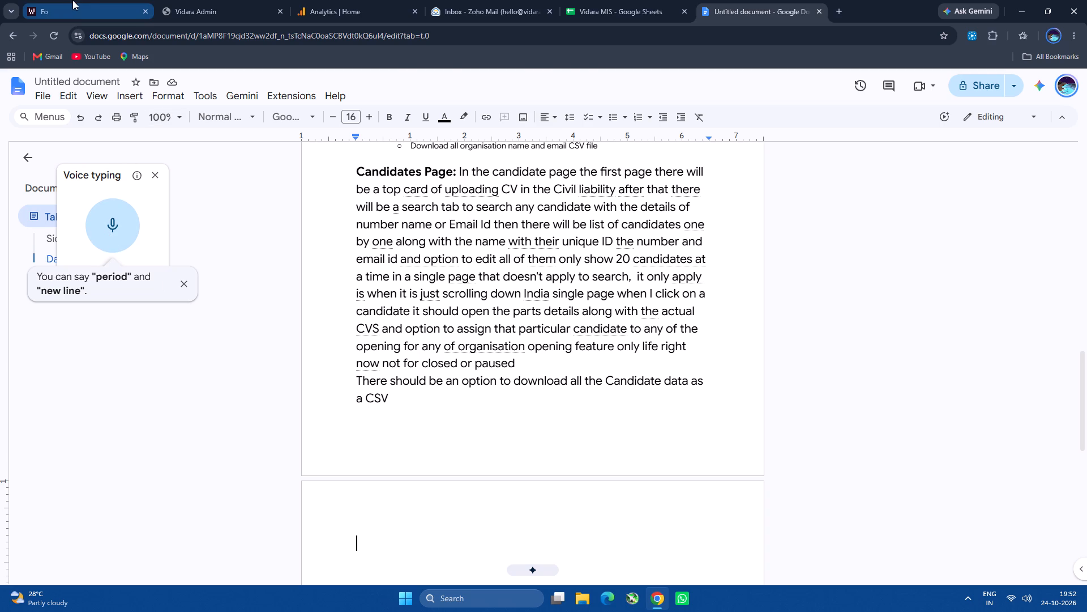
Switch to the Vidara Admin site and examine the Job Portal section of Vidara.in, also checking the Fo chat.
click(108, 0)
click(190, 0)
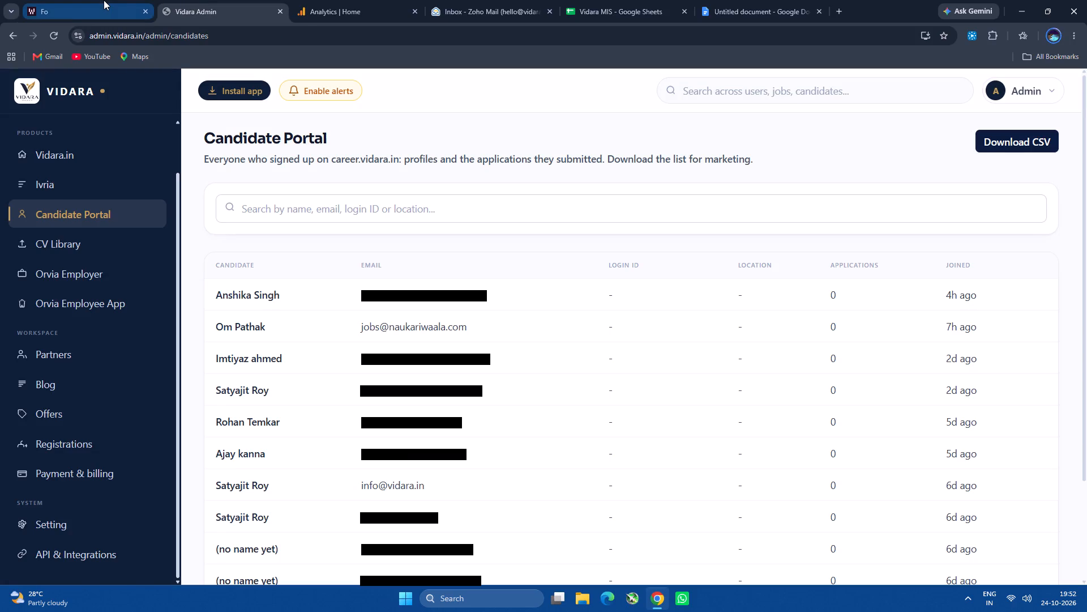
click(71, 156)
click(508, 200)
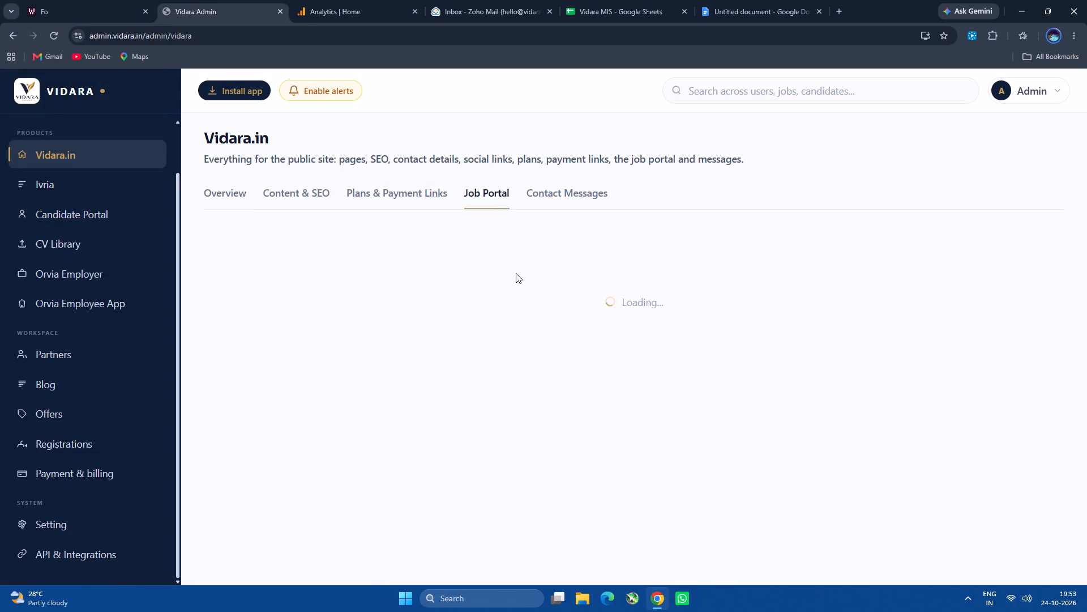
click(94, 0)
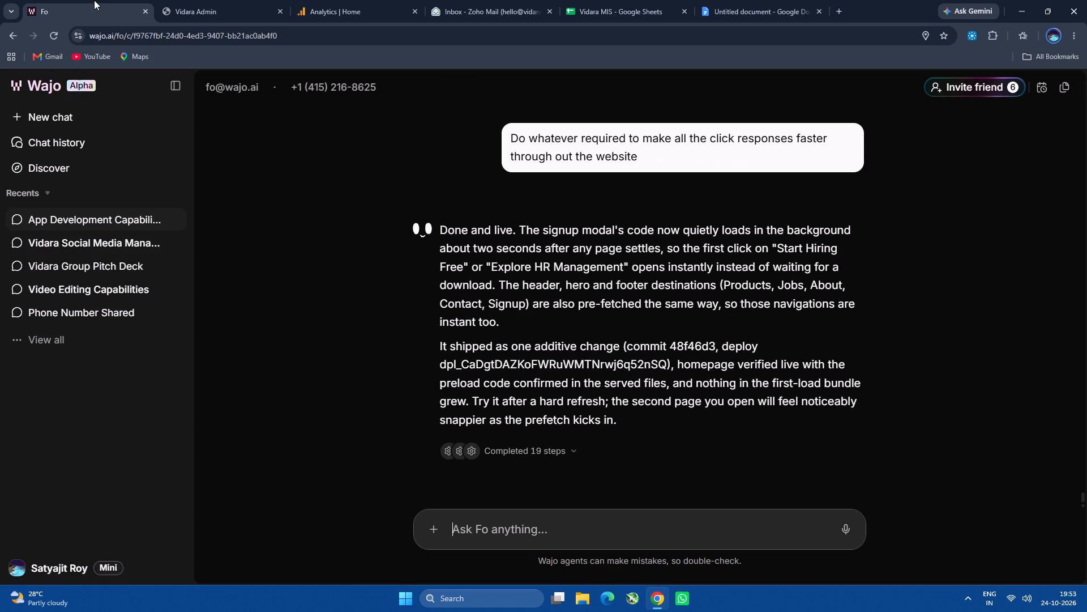
click(241, 0)
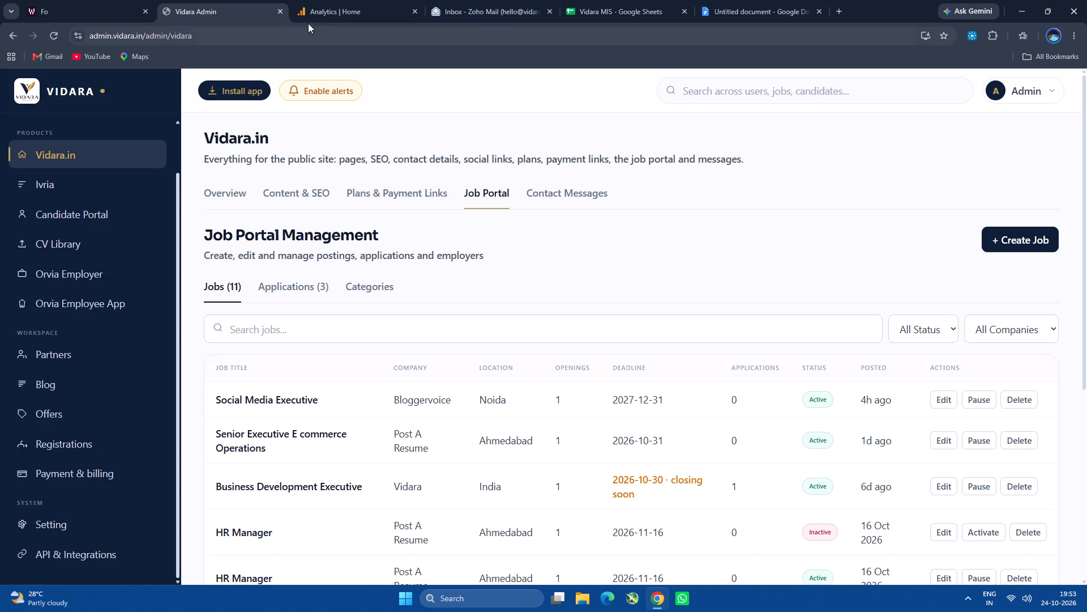
click(66, 0)
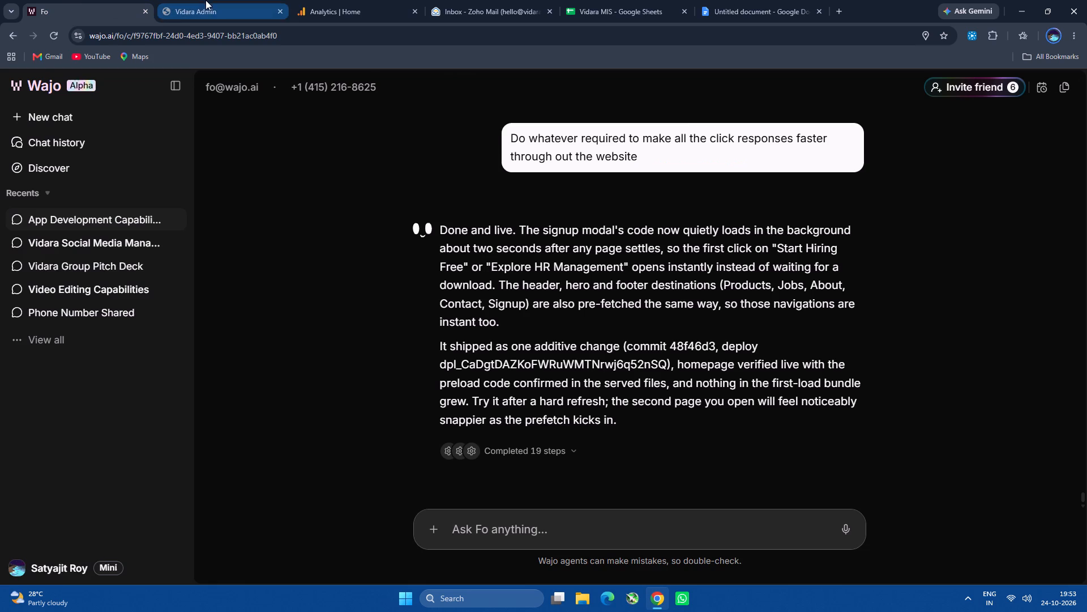
click(206, 0)
click(86, 0)
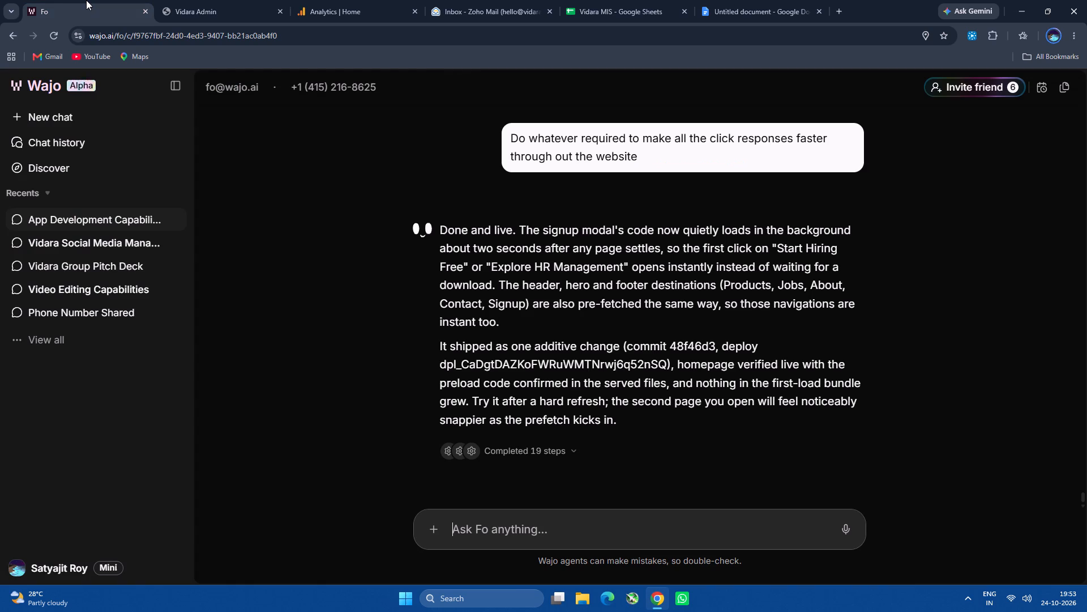
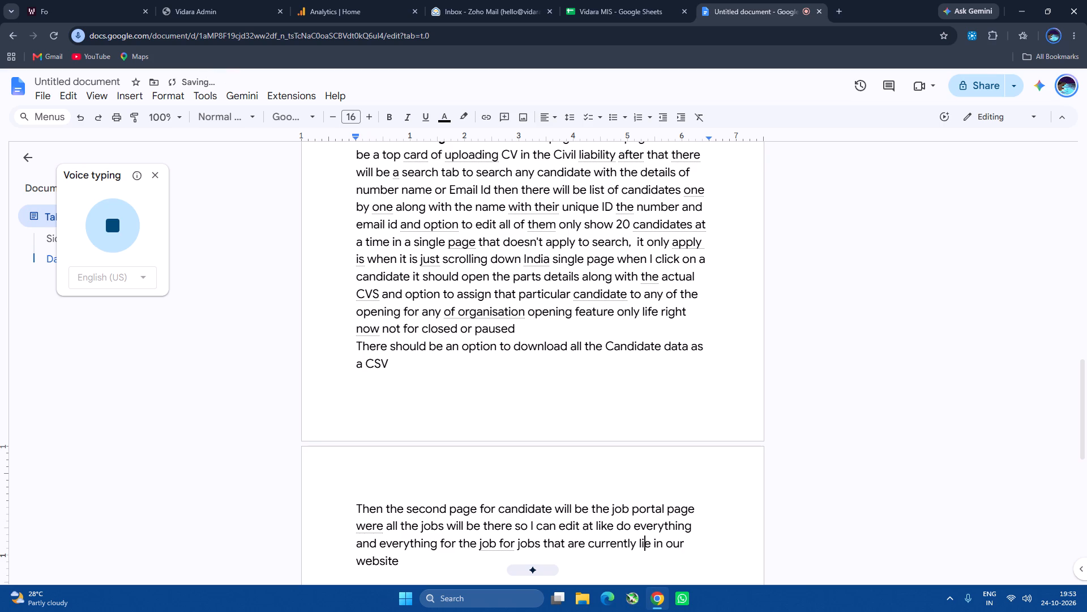
Stop voice typing after the dictated job portal paragraph on the third page.
scroll(417, 447, down, 3)
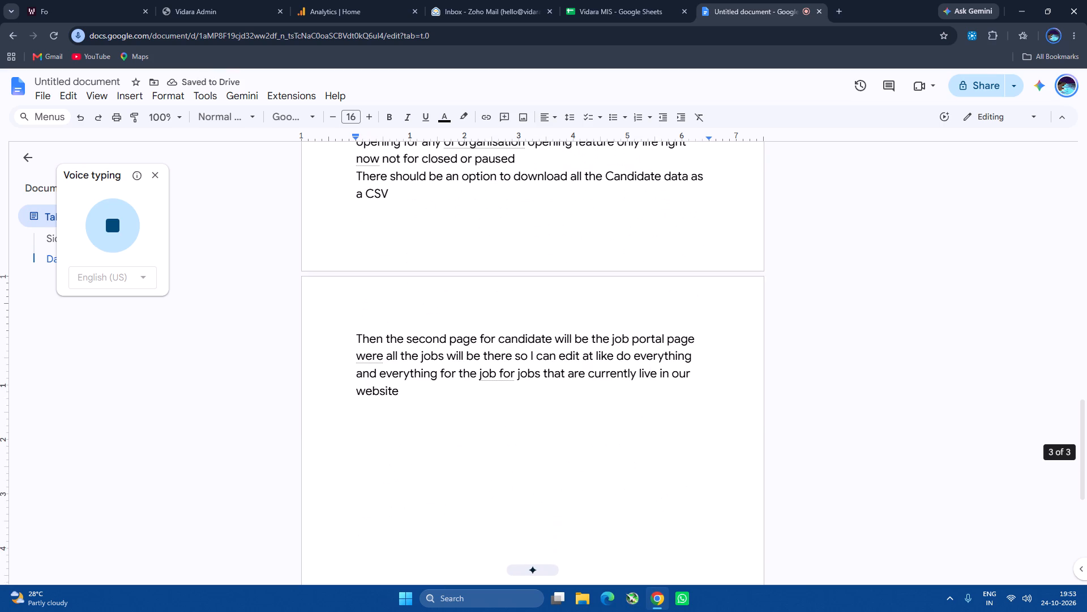
click(116, 224)
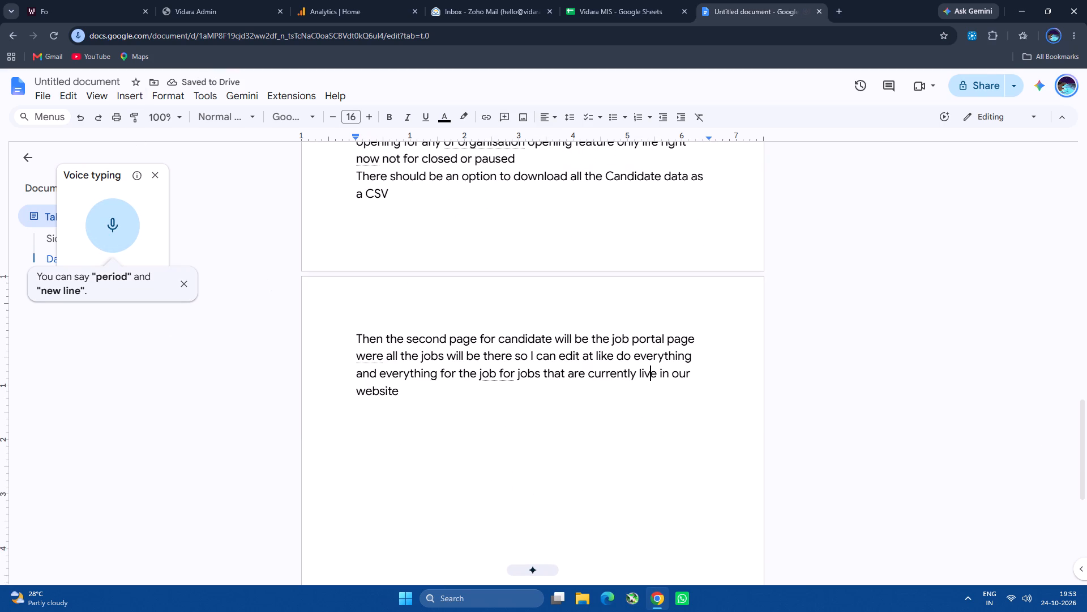
Rephrase the Candidates Page text, from its opening sentence through the job portal paragraph on the following page, with Gemini's Refine.
scroll(430, 403, down, 1)
scroll(430, 403, up, 5)
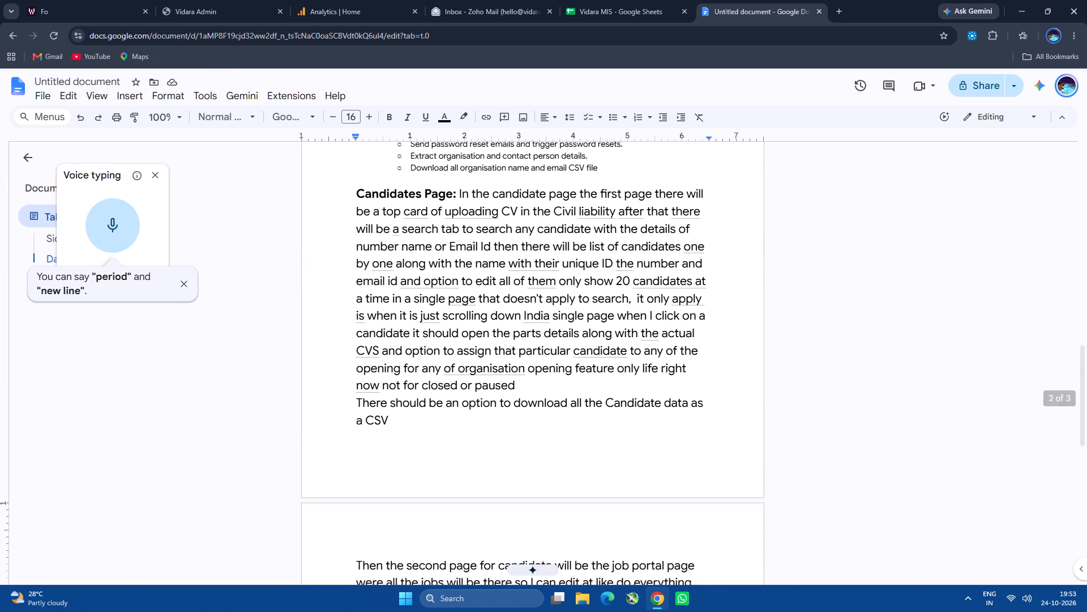
drag(460, 193, 461, 567)
scroll(575, 382, down, 2)
scroll(578, 392, up, 1)
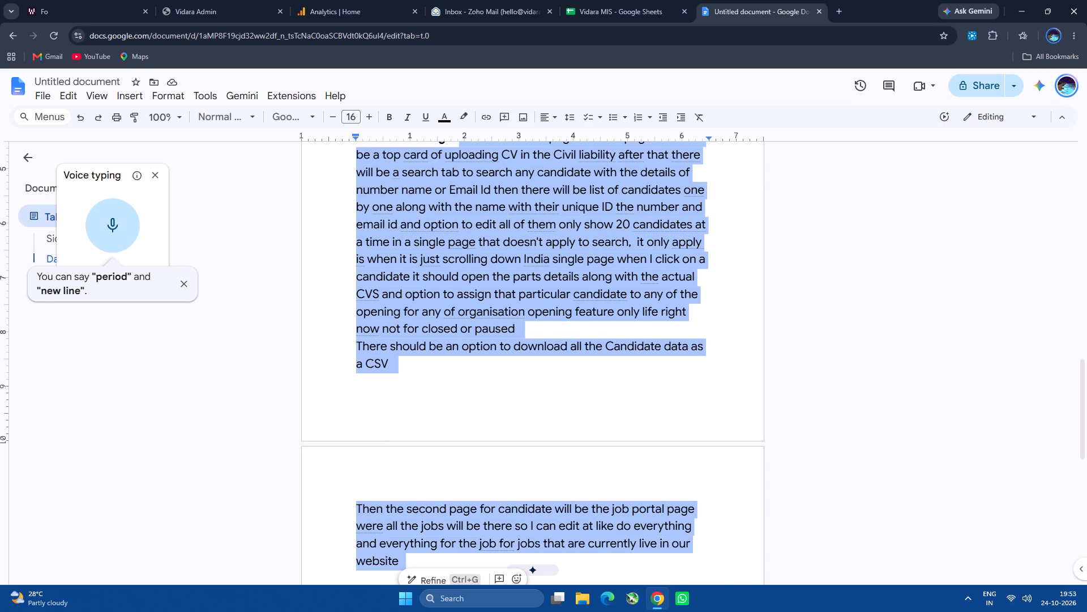
click(424, 579)
scroll(458, 346, down, 3)
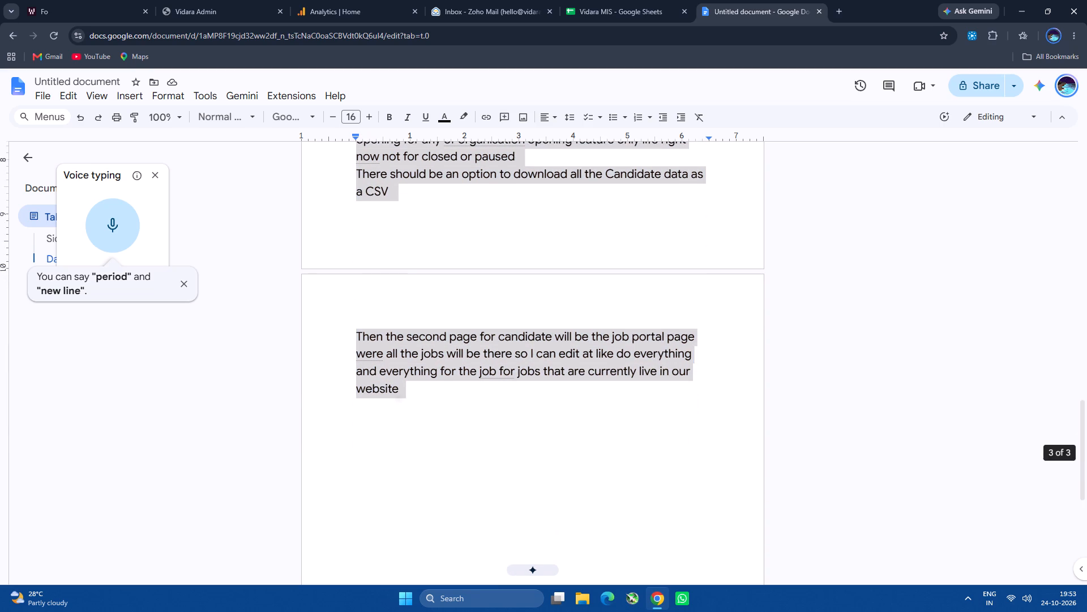
scroll(458, 346, up, 3)
click(393, 520)
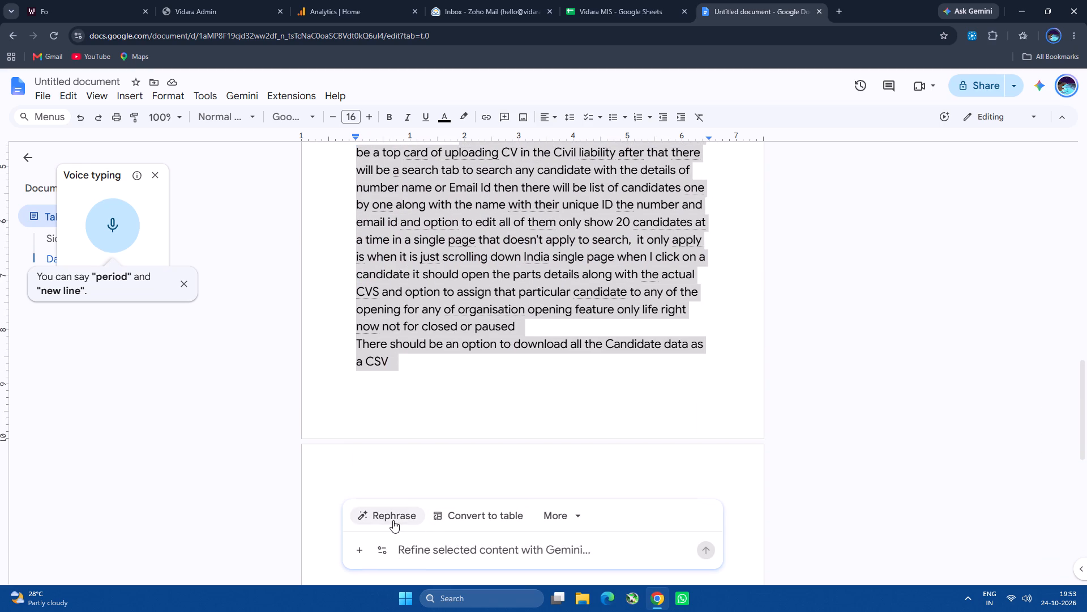
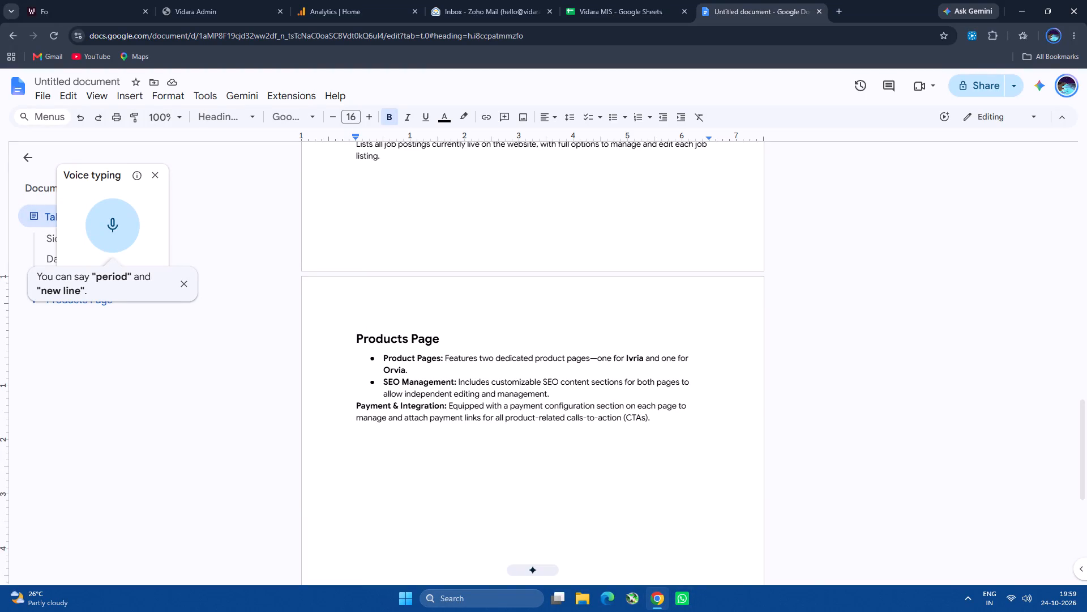
Start a new paragraph, with a blank line above it, below the Payment & Integration text of the Products Page section.
click(658, 419)
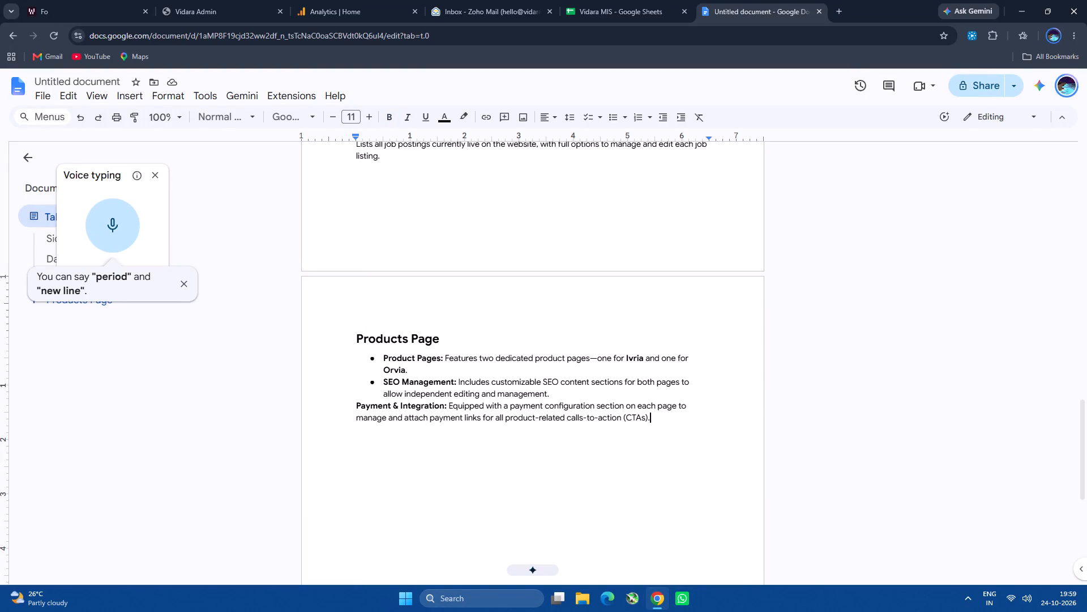
key(Return)
key(Return)
Review the outline back to the Sidebar Navigation Menu list to check which section follows Products.
scroll(494, 337, up, 7)
scroll(489, 330, down, 1)
scroll(489, 330, up, 2)
scroll(489, 330, down, 1)
scroll(489, 330, up, 4)
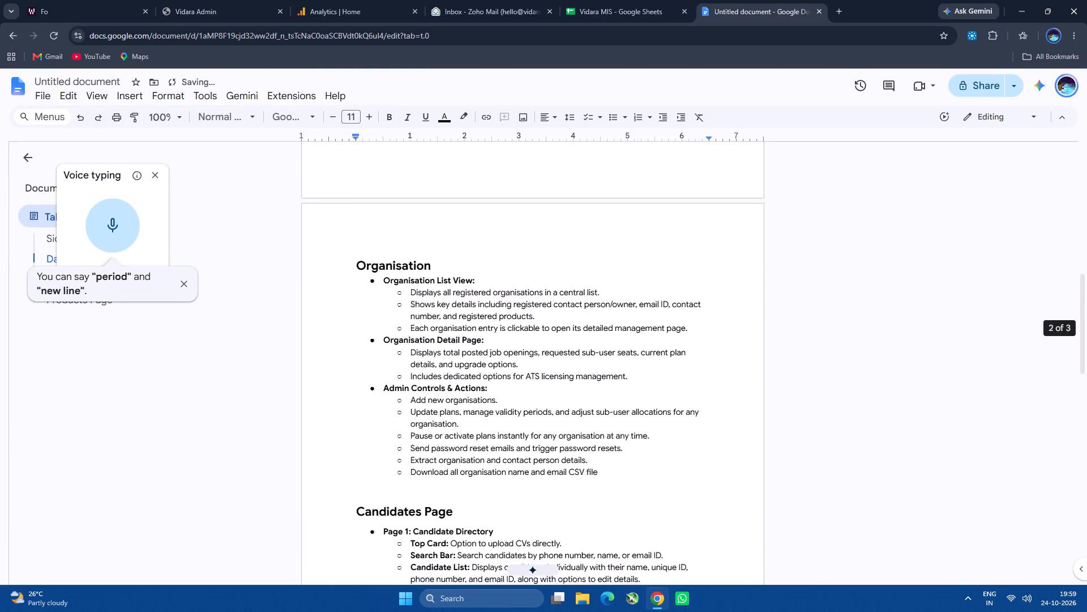
scroll(488, 330, up, 14)
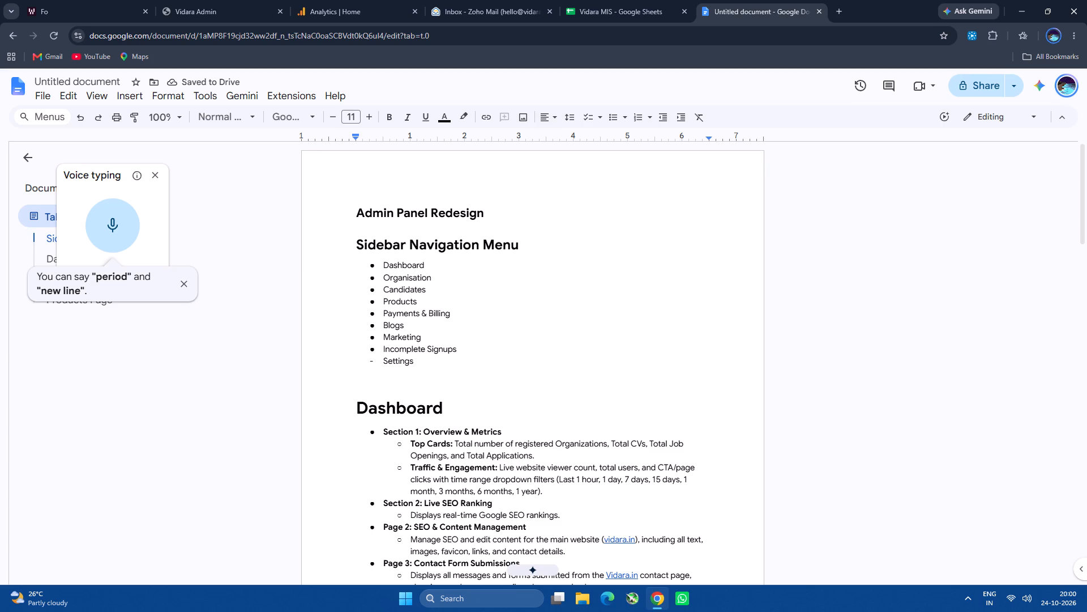
scroll(457, 326, down, 14)
scroll(363, 406, down, 5)
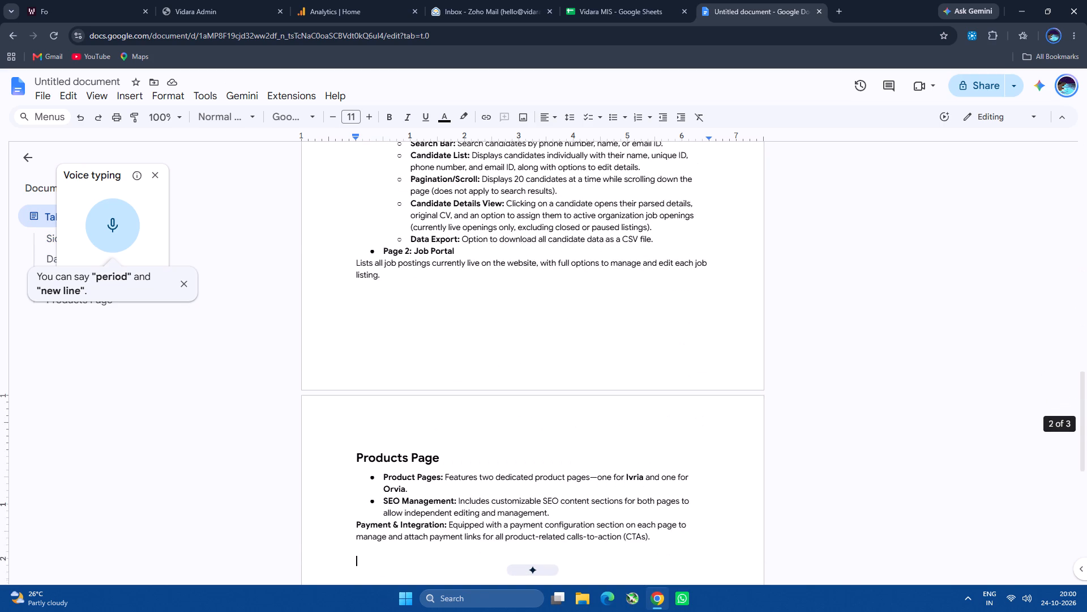
scroll(365, 398, down, 2)
Add the heading "Payments & Billing:" in bold at font size 16 below the Products Page section.
triple_click(373, 121)
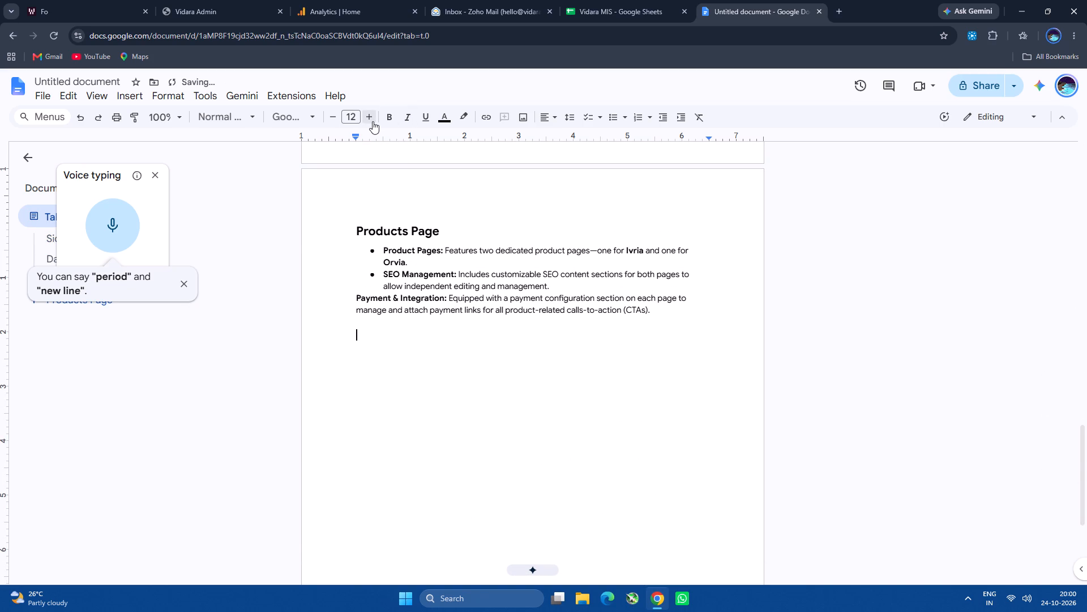
click(373, 121)
click(371, 118)
click(383, 118)
text(Payment)
key(space)
key(BackSpace)
text(s and)
key(space)
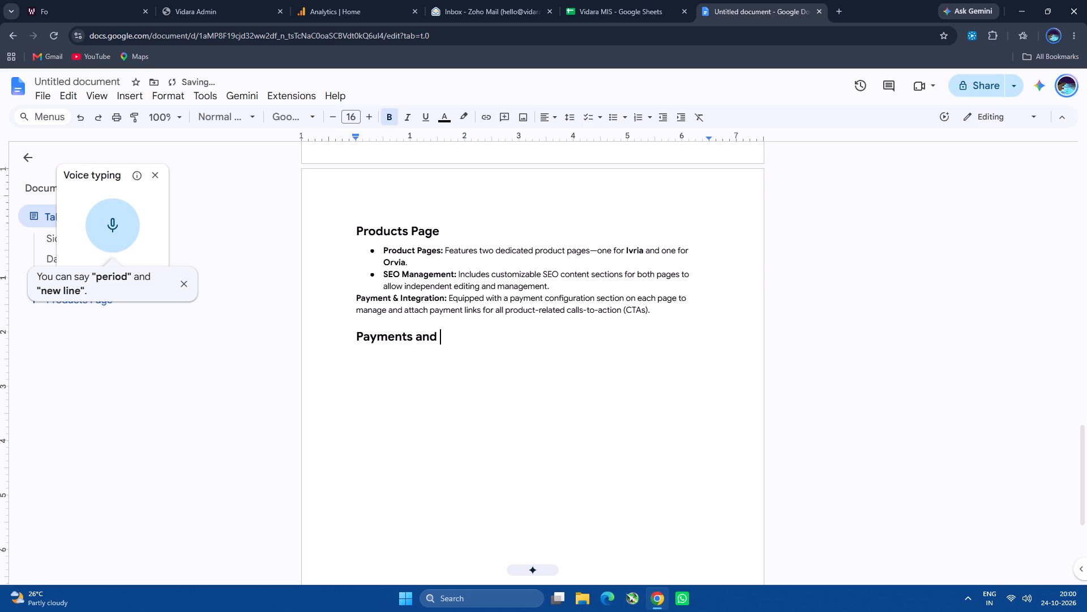
key(BackSpace)
key(BackSpace)
key(BackSpace)
key(BackSpace)
text(& V)
key(shift+BackSpace)
text(Billing)
text(:)
key(space)
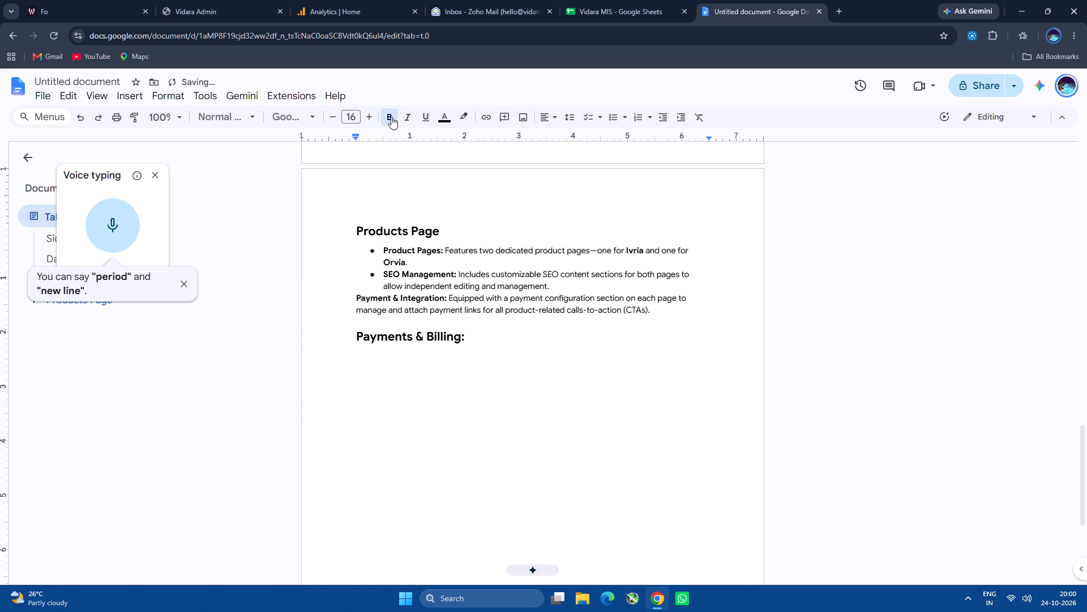
Turn off bold after the "Payments & Billing:" heading and start voice typing there.
click(391, 117)
click(120, 222)
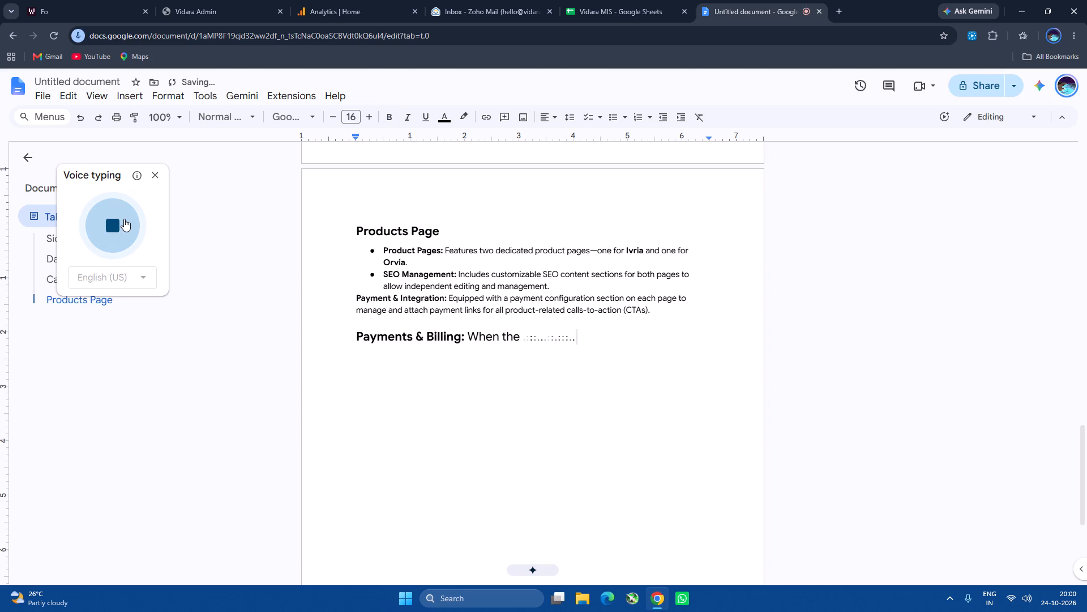
Delete the dictated words "When the" following the "Payments & Billing:" heading.
key(Left)
key(Right)
key(BackSpace)
key(BackSpace)
key(BackSpace)
key(BackSpace)
key(BackSpace)
key(BackSpace)
key(BackSpace)
key(BackSpace)
key(BackSpace)
key(BackSpace)
key(BackSpace)
key(BackSpace)
key(BackSpace)
key(BackSpace)
key(BackSpace)
key(BackSpace)
key(BackSpace)
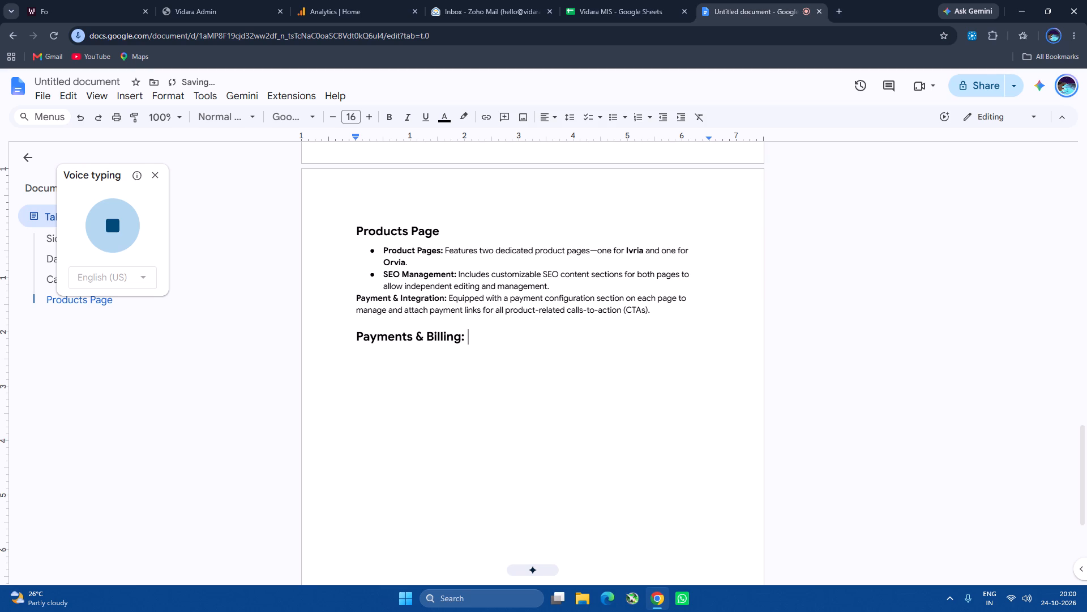
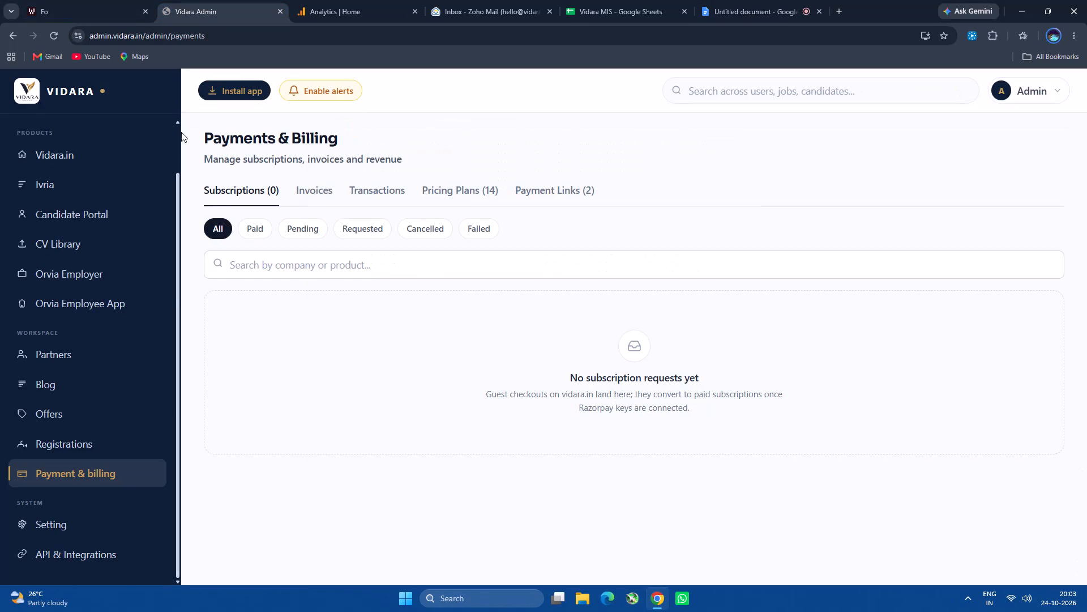
Check the Invoices, Transactions, Pricing Plans and Subscriptions views of the admin panel's Payments & Billing page.
click(308, 190)
click(362, 188)
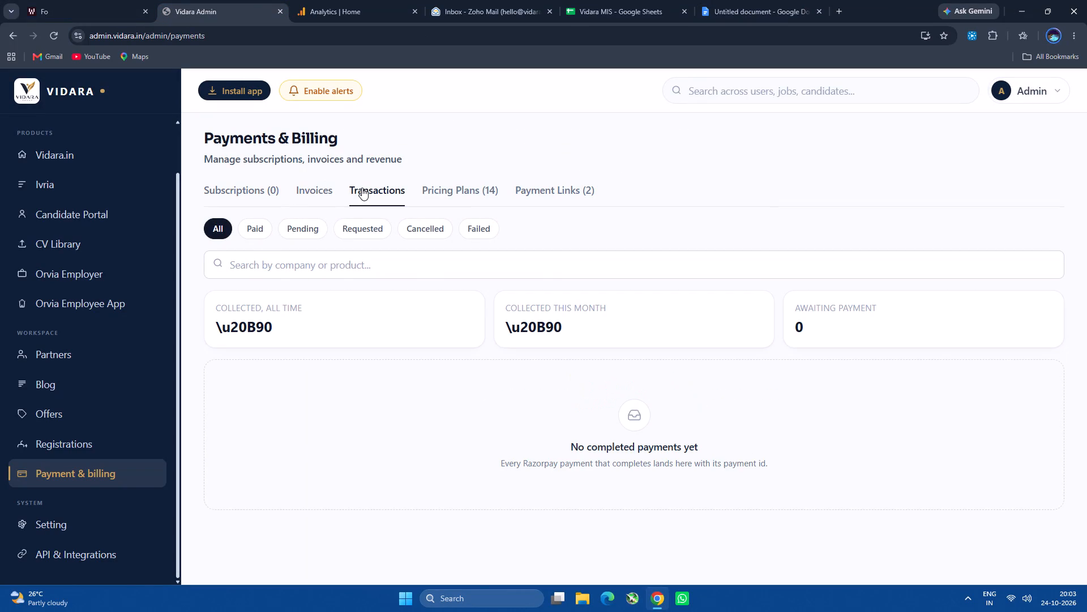
click(436, 189)
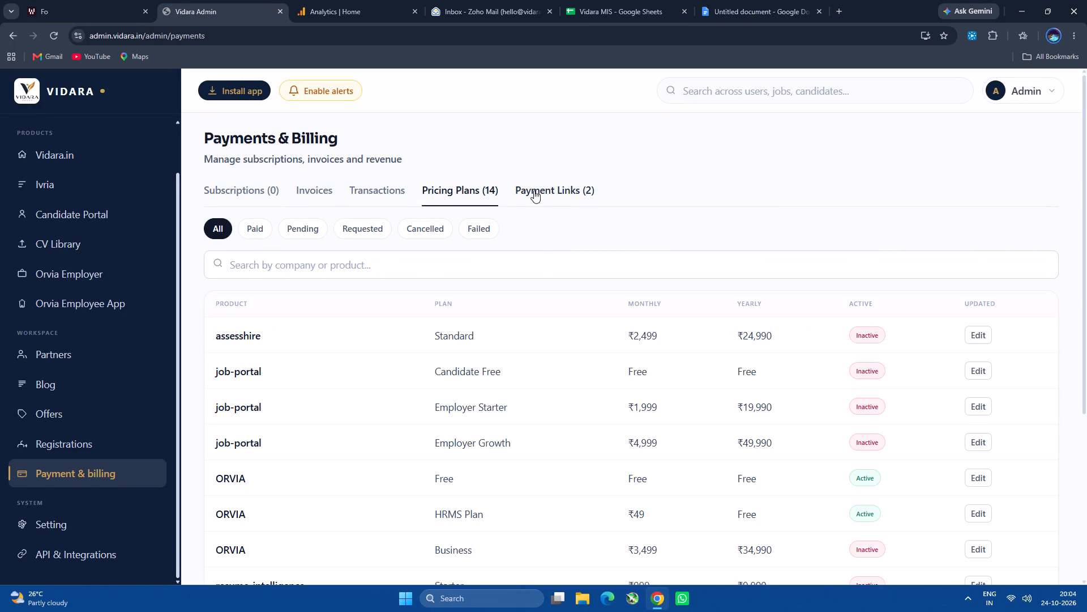
click(256, 191)
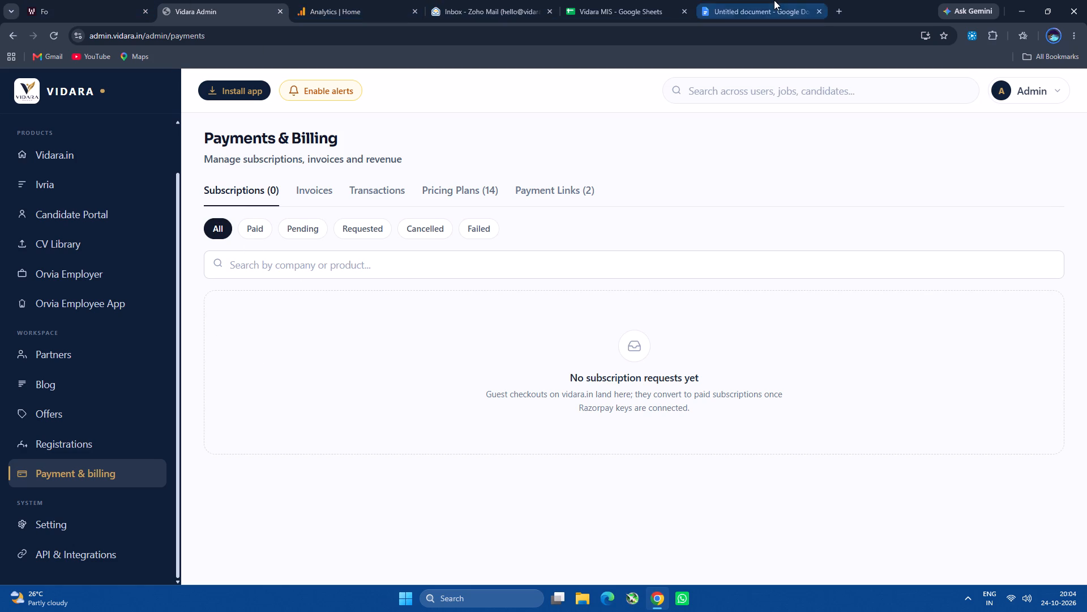
Back in the Google Docs outline, dictate that billing also mentions the amount and the product purchased, ending with a period and new line.
click(722, 0)
click(122, 233)
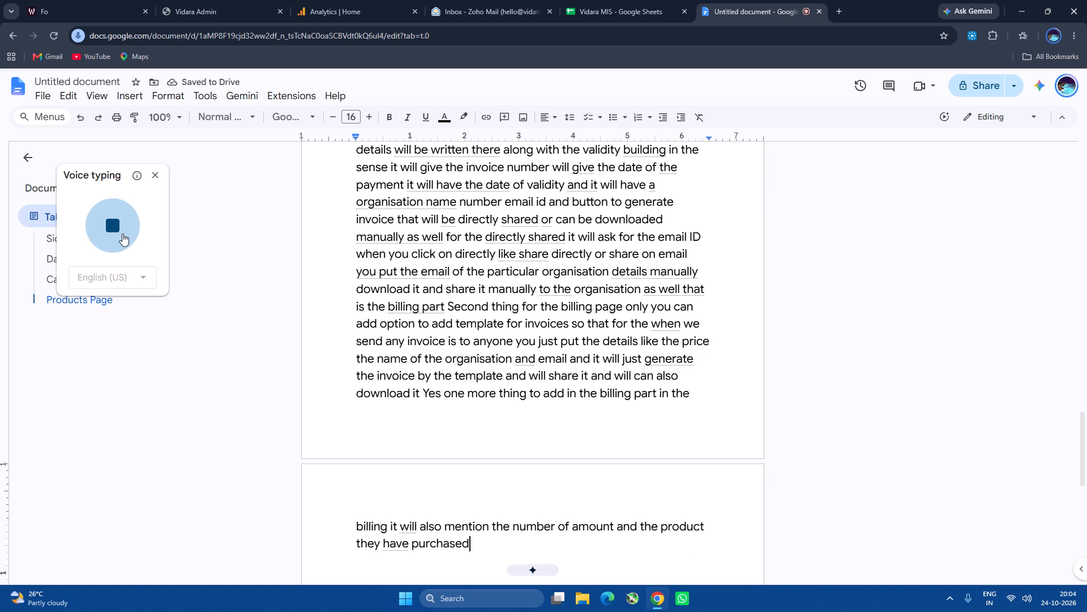
key(period)
key(Return)
Refine the whole dictated text after the "Payments & Billing:" heading with Gemini.
scroll(335, 356, up, 4)
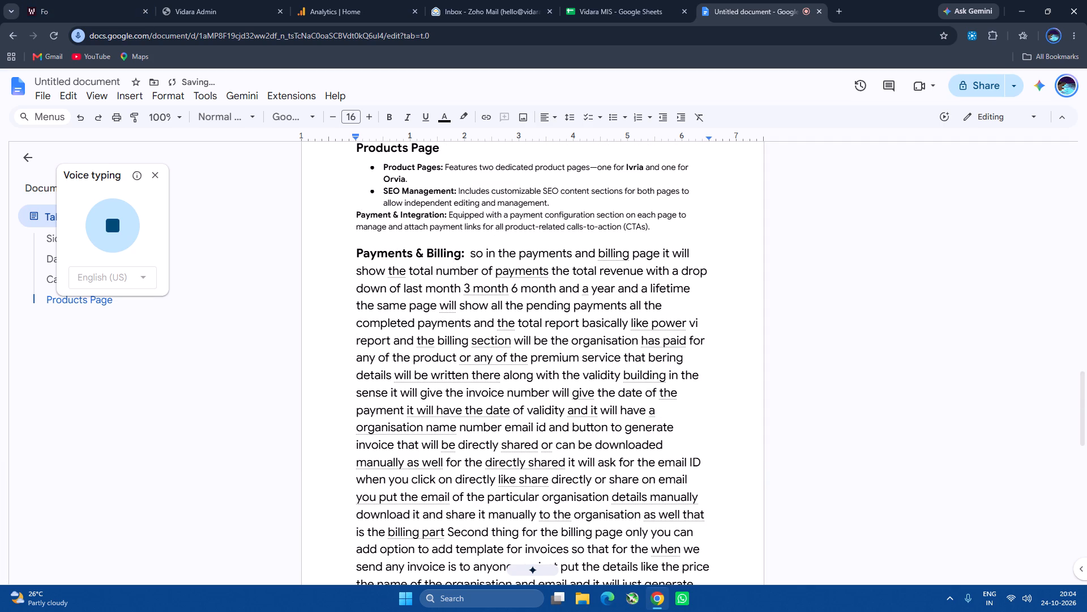
drag(470, 255, 558, 435)
scroll(580, 379, down, 6)
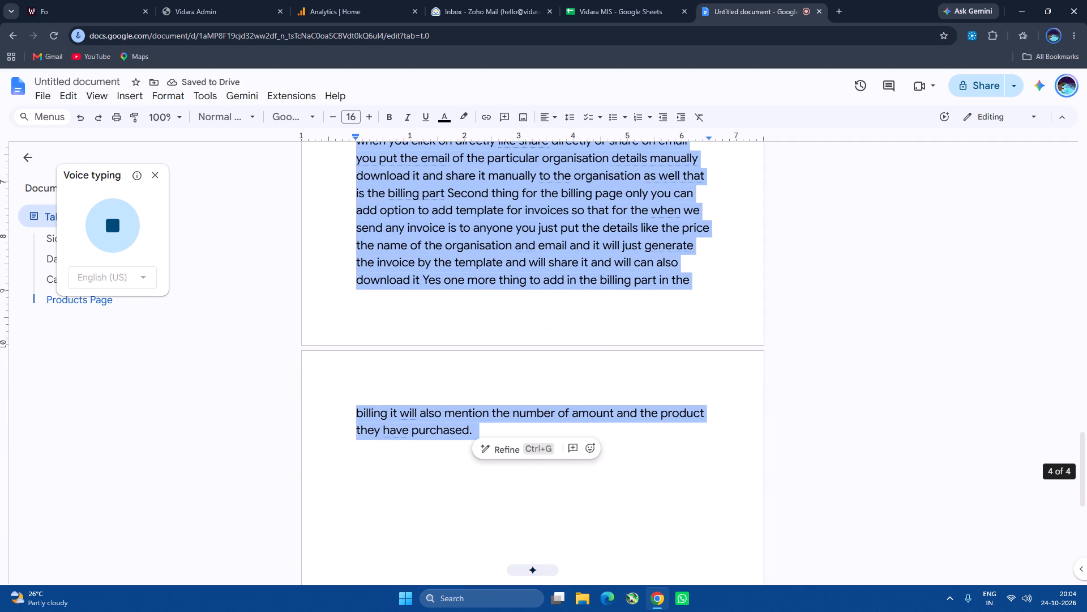
click(506, 455)
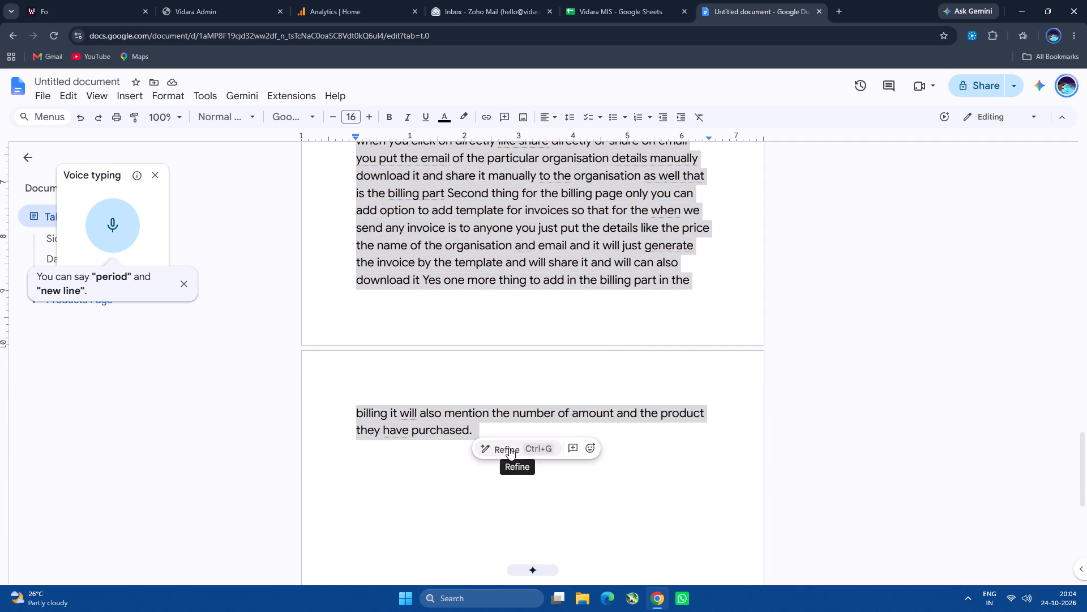
click(509, 448)
click(380, 516)
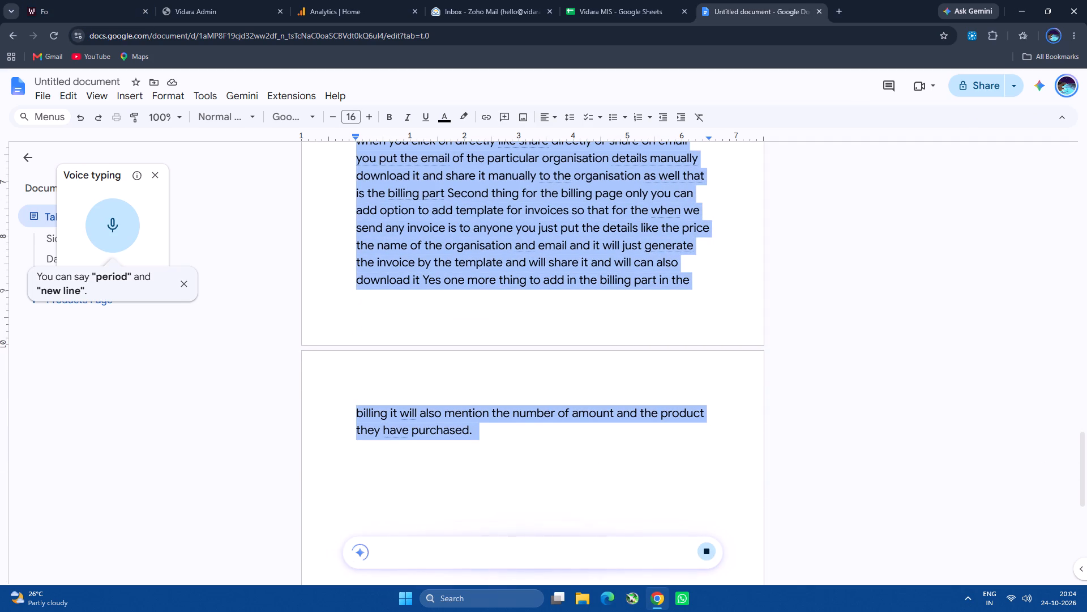
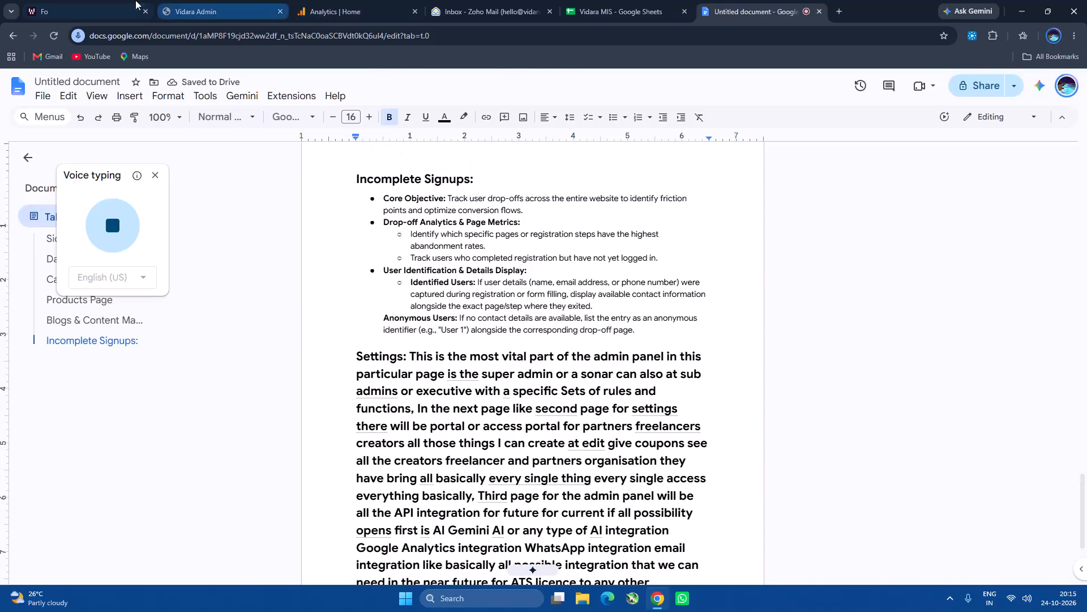
click(126, 0)
click(258, 5)
click(63, 551)
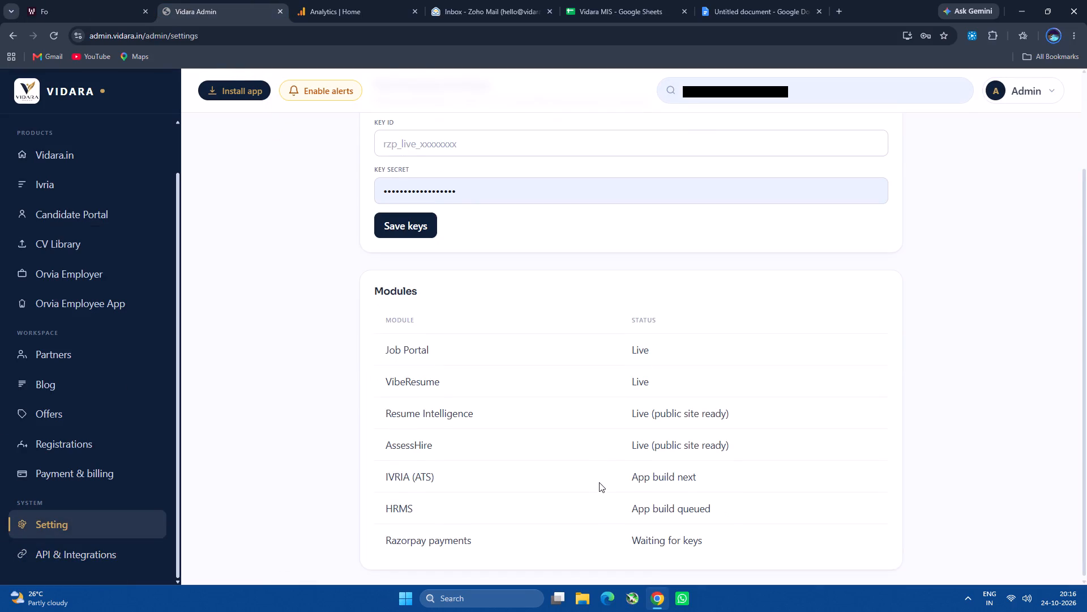
scroll(533, 343, down, 1)
scroll(533, 343, up, 8)
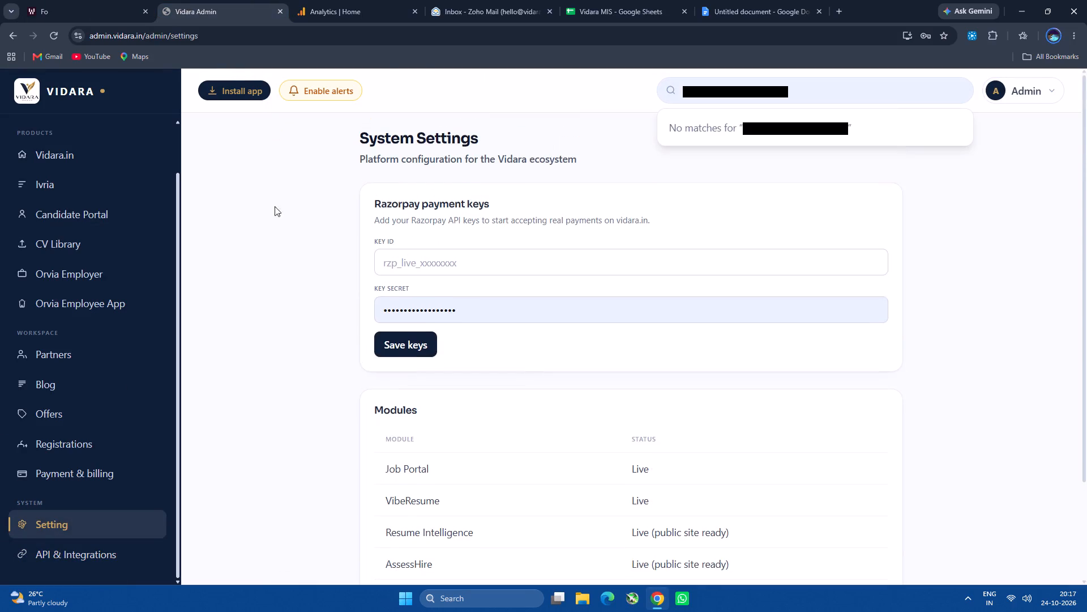
click(55, 0)
Back in the outline, refine all the dictated text after the "Settings:" heading with Gemini and accept the rewrite.
click(755, 0)
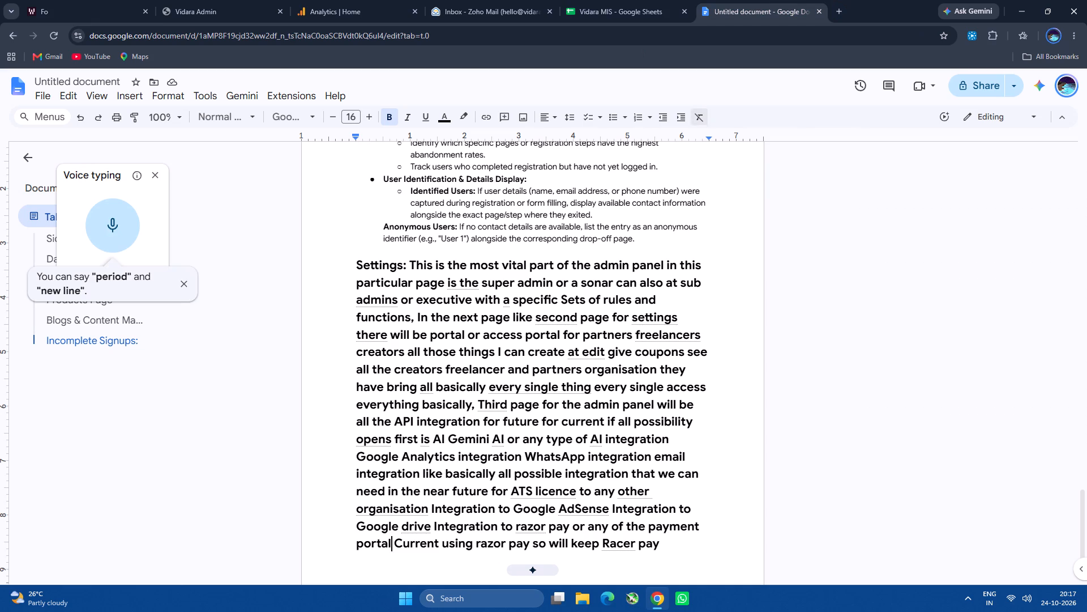
drag(409, 262, 410, 263)
drag(410, 263, 696, 566)
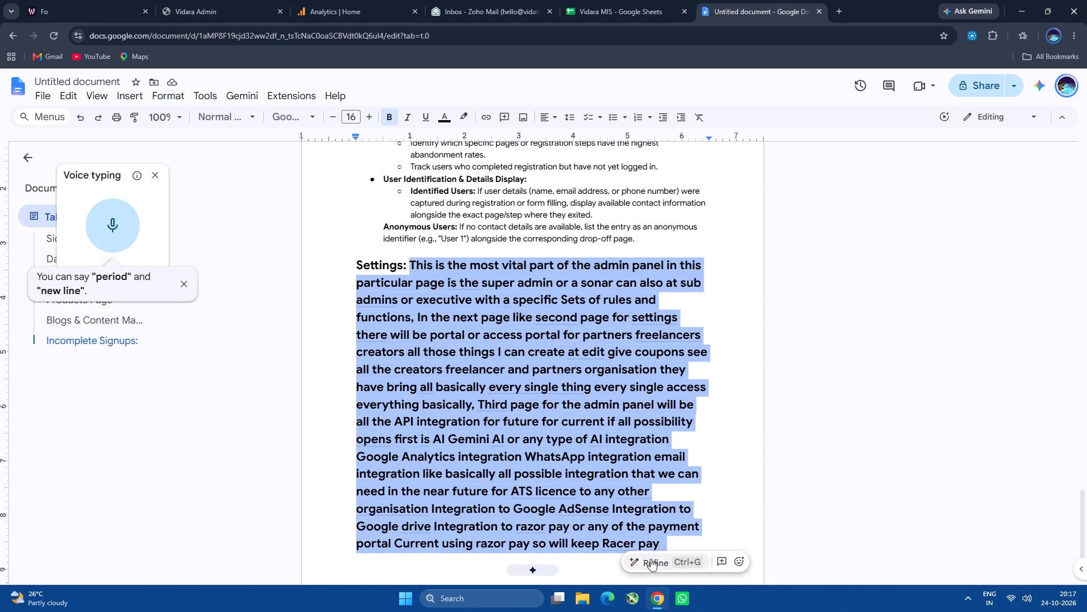
click(651, 559)
scroll(472, 505, down, 4)
click(396, 506)
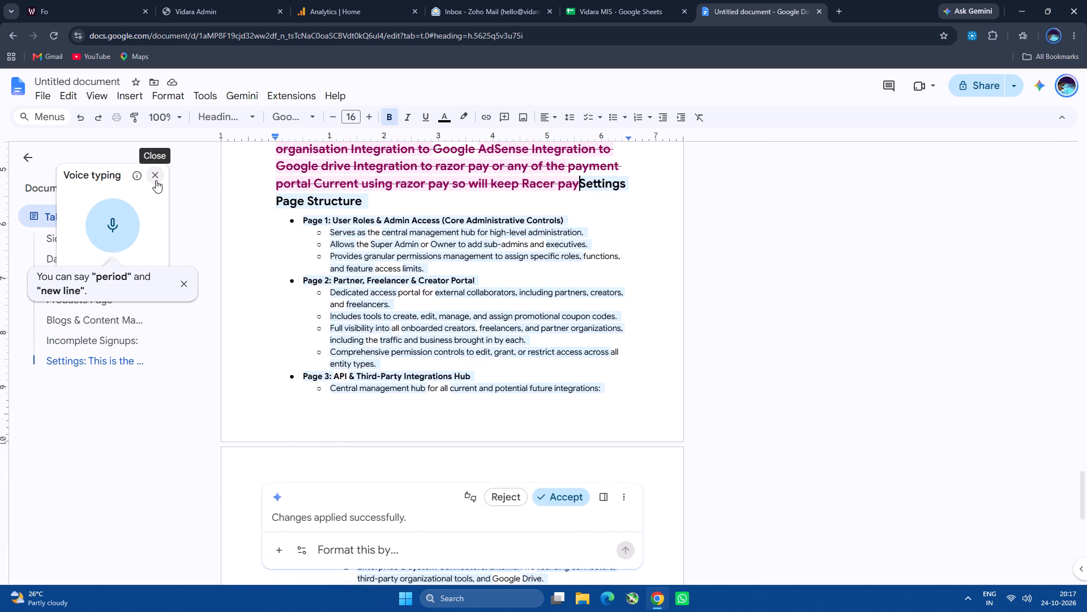
click(548, 497)
Remove the redundant words "Settings Page Structure" from the heading so it reads only "Settings:".
scroll(405, 246, up, 3)
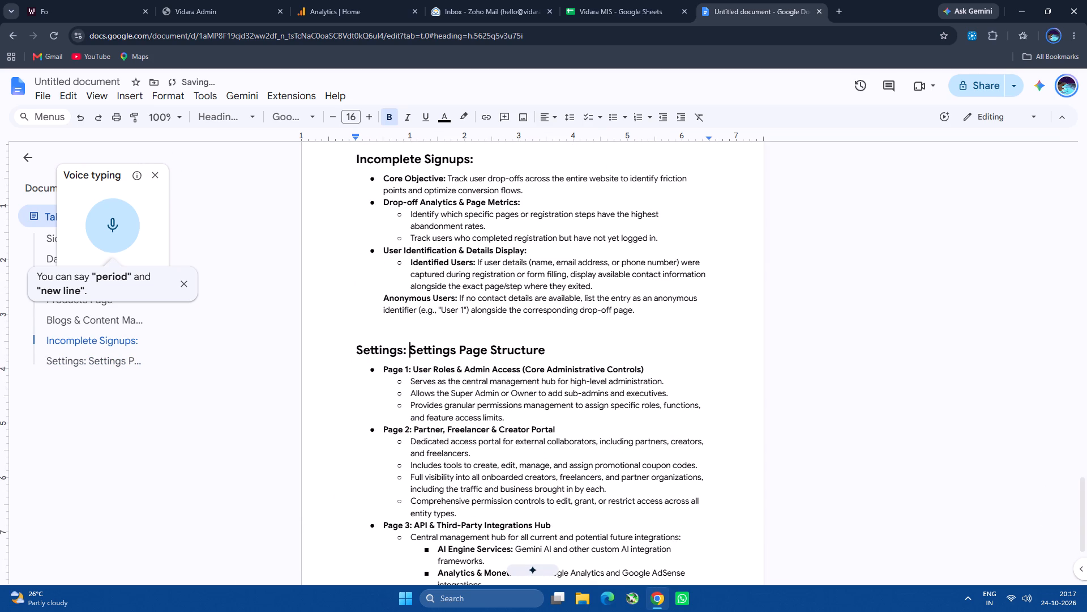
drag(409, 352, 558, 351)
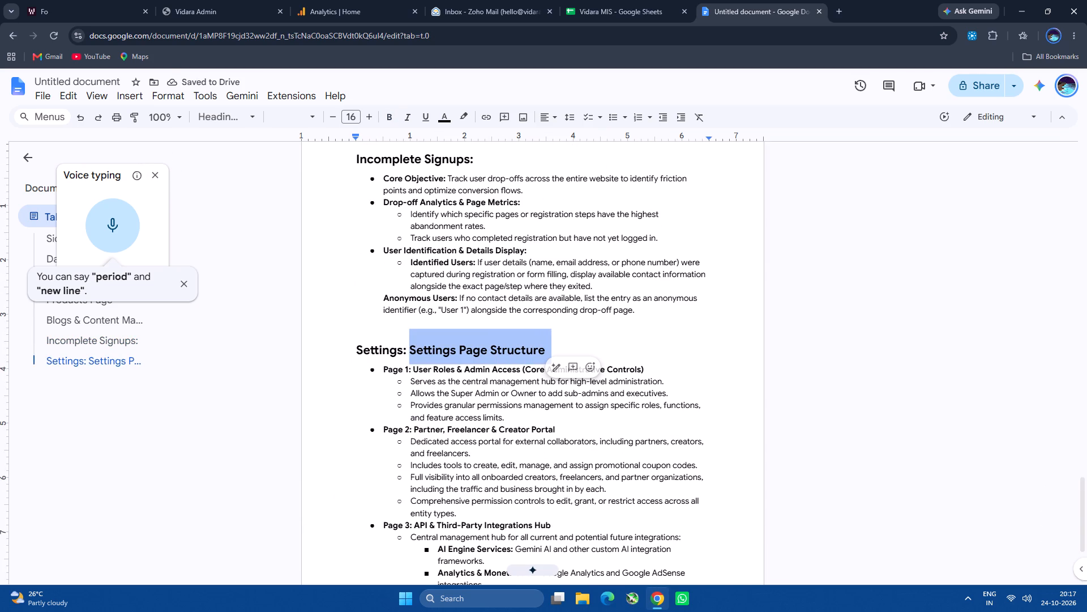
key(BackSpace)
key(ctrl+z)
click(544, 350)
drag(544, 348, 417, 353)
key(BackSpace)
key(BackSpace)
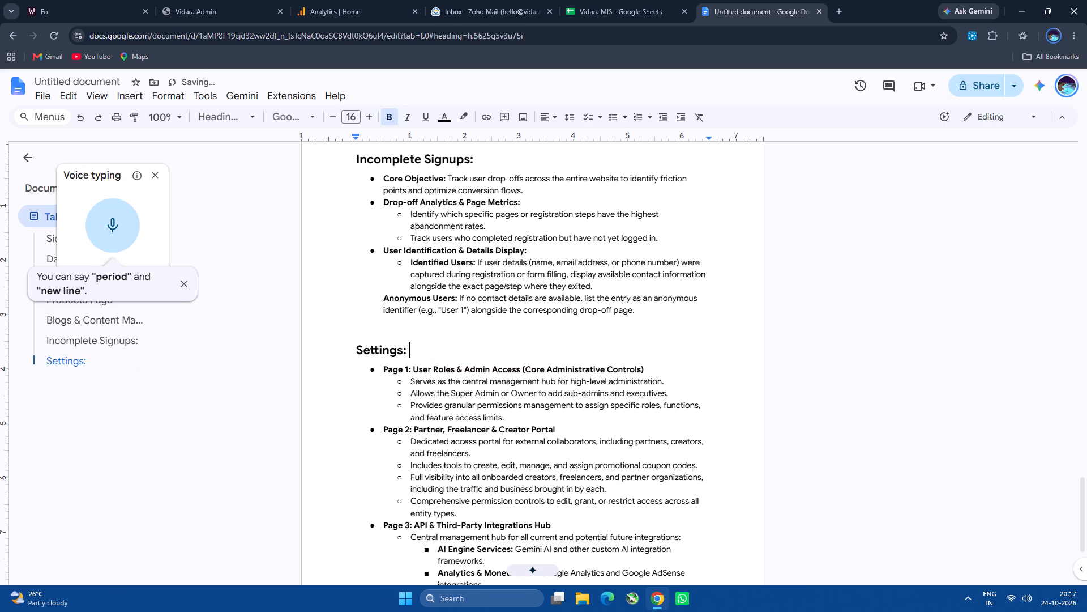
Turn the "Payment Gateways" line at the end of the Settings section into a bullet under the API & Third-Party Integrations Hub list.
scroll(448, 375, down, 1)
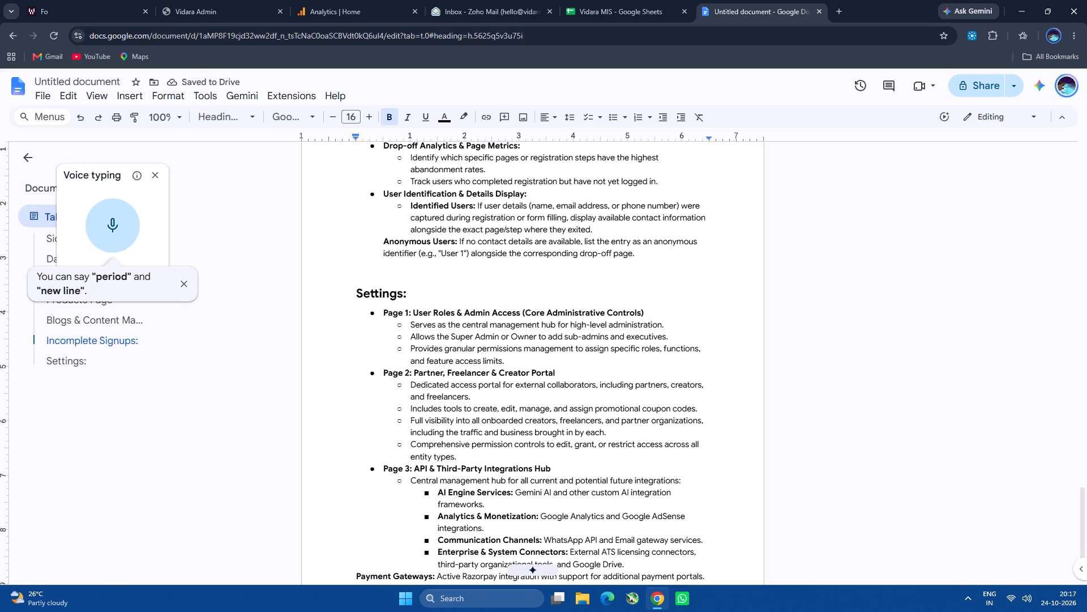
scroll(448, 375, down, 2)
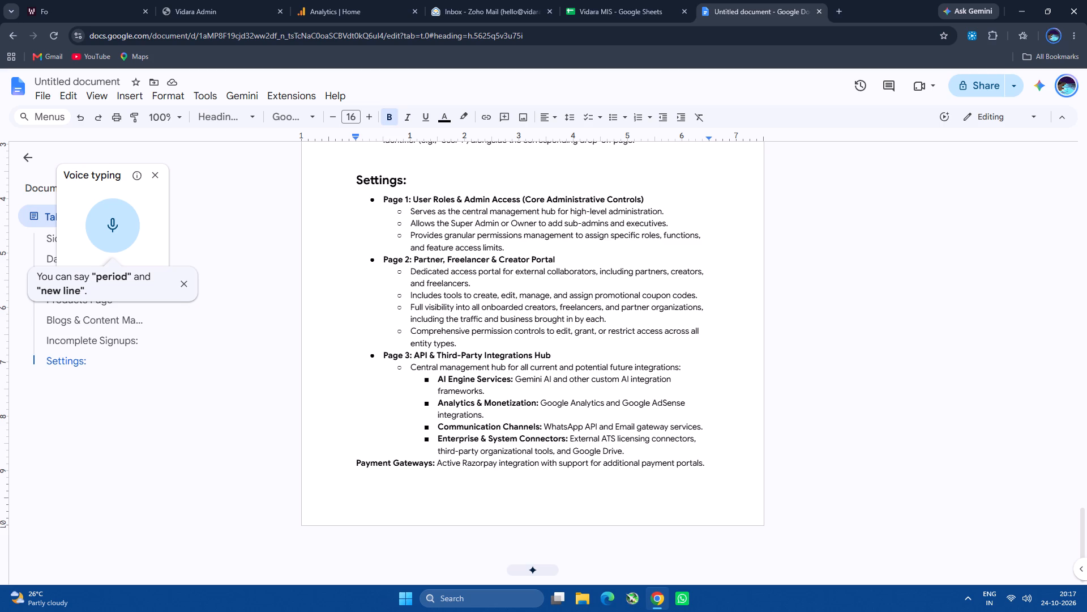
click(357, 462)
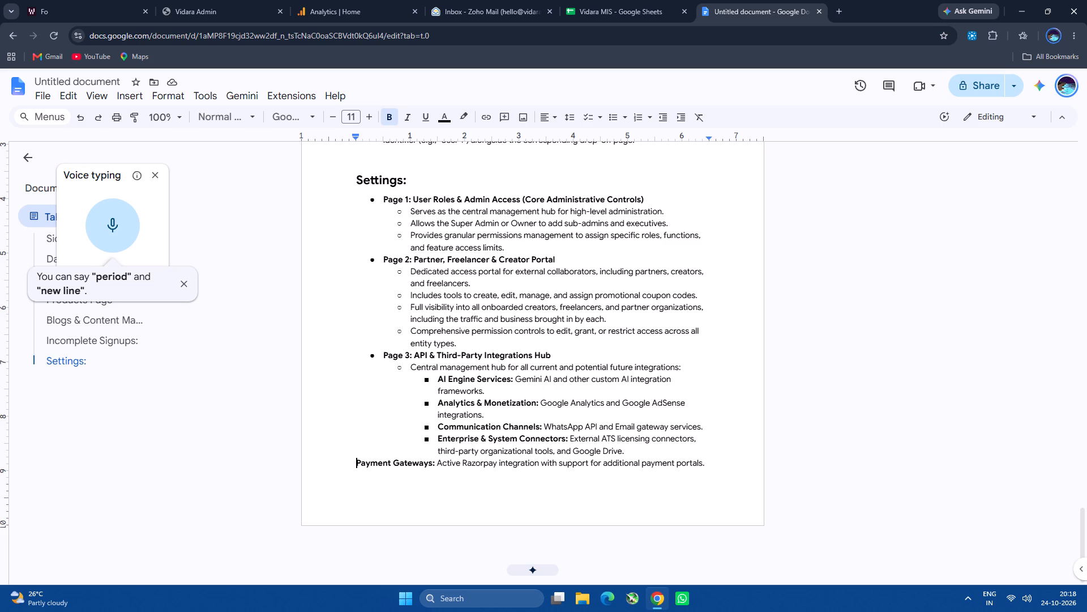
key(BackSpace)
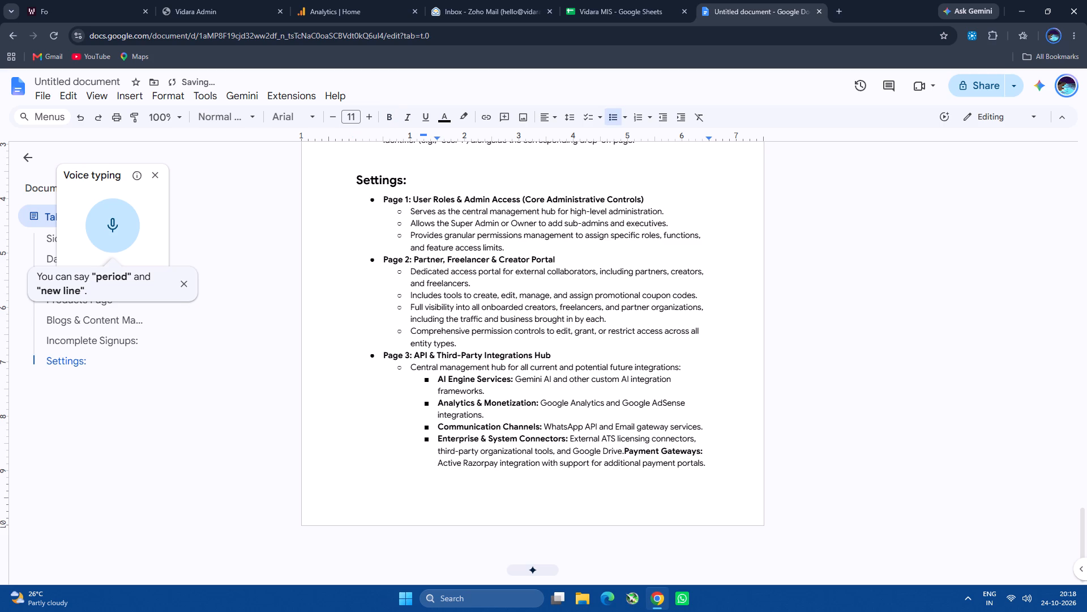
key(Return)
Name the untitled document "Admin Panel Redesign".
scroll(470, 242, up, 11)
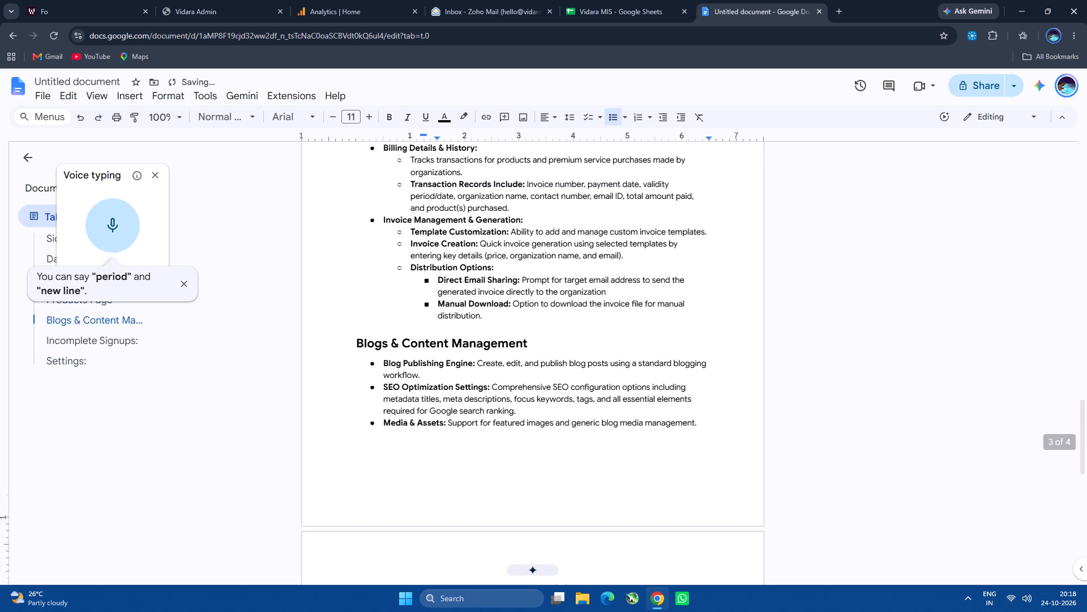
scroll(476, 244, up, 10)
scroll(333, 205, down, 1)
scroll(330, 205, up, 3)
click(82, 77)
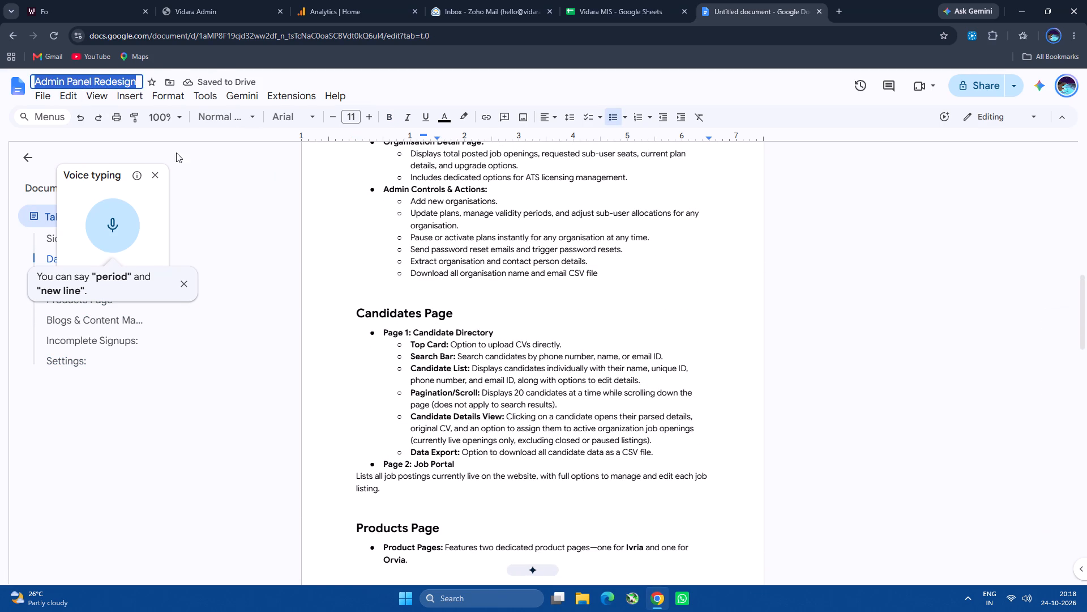
click(217, 179)
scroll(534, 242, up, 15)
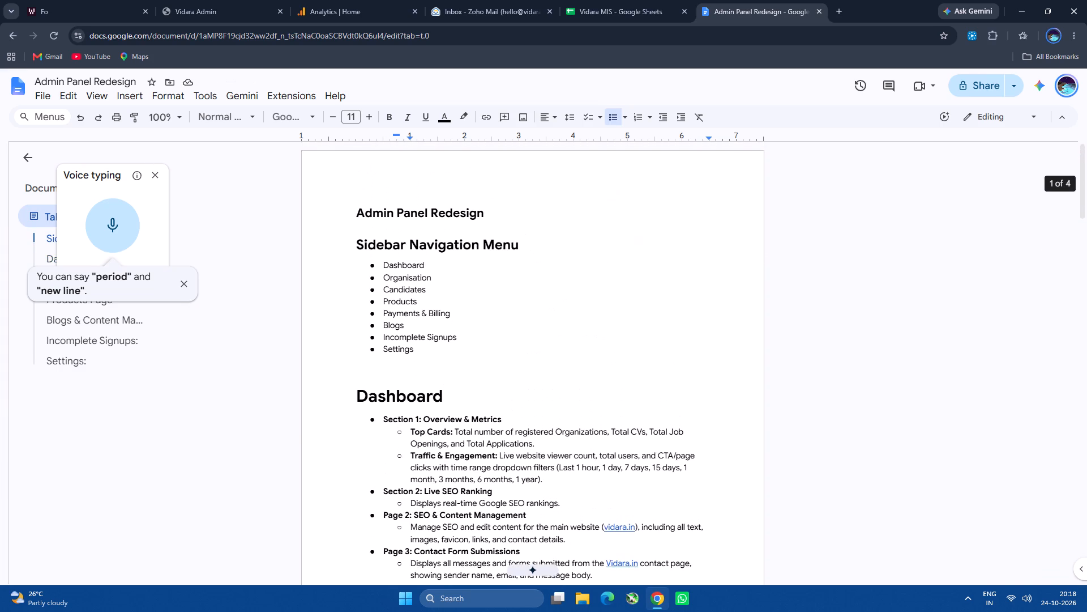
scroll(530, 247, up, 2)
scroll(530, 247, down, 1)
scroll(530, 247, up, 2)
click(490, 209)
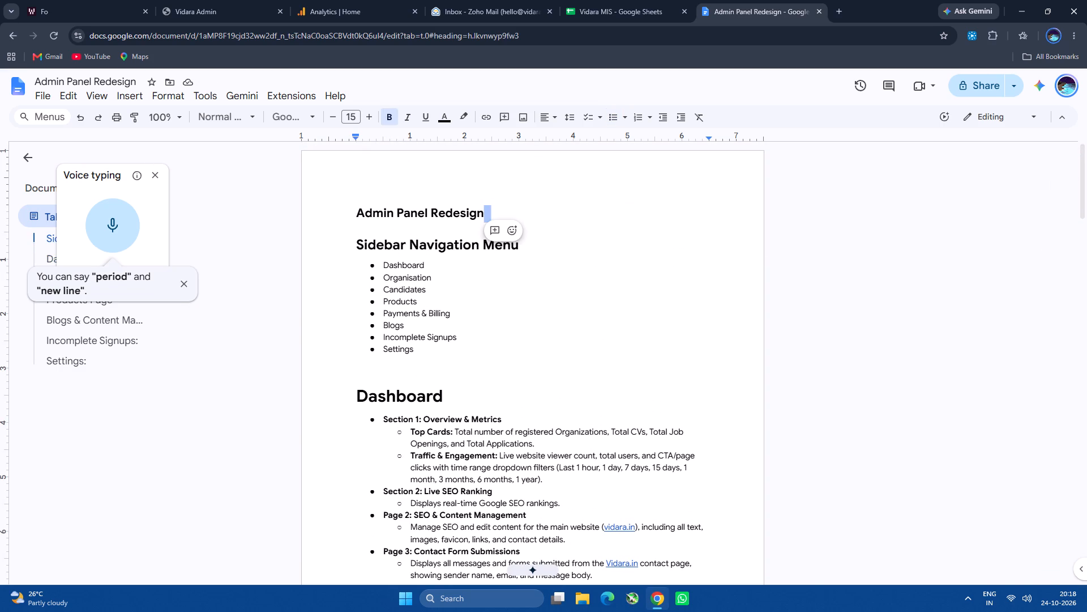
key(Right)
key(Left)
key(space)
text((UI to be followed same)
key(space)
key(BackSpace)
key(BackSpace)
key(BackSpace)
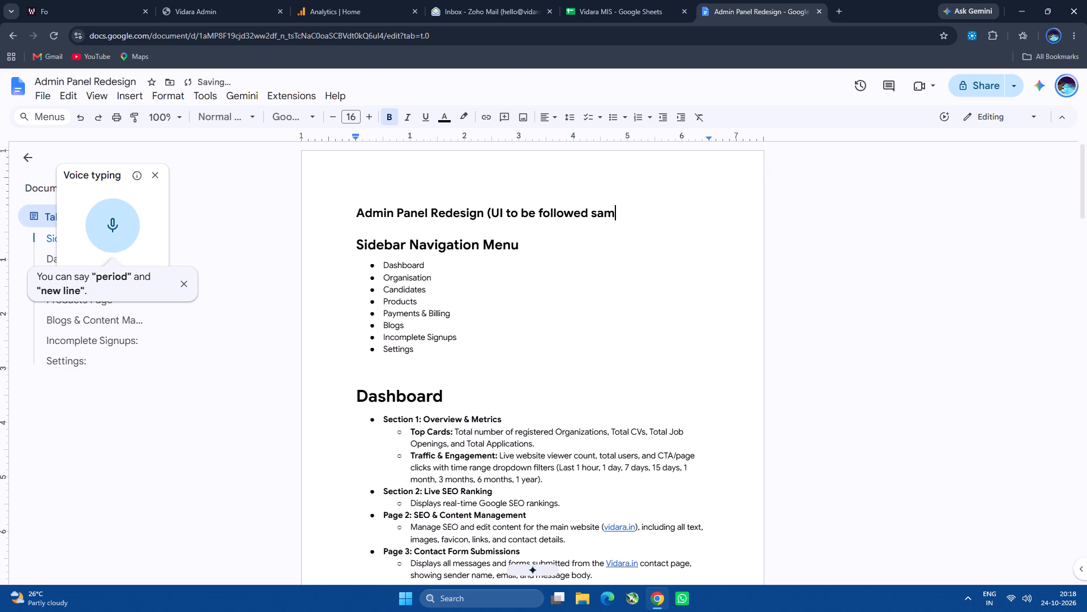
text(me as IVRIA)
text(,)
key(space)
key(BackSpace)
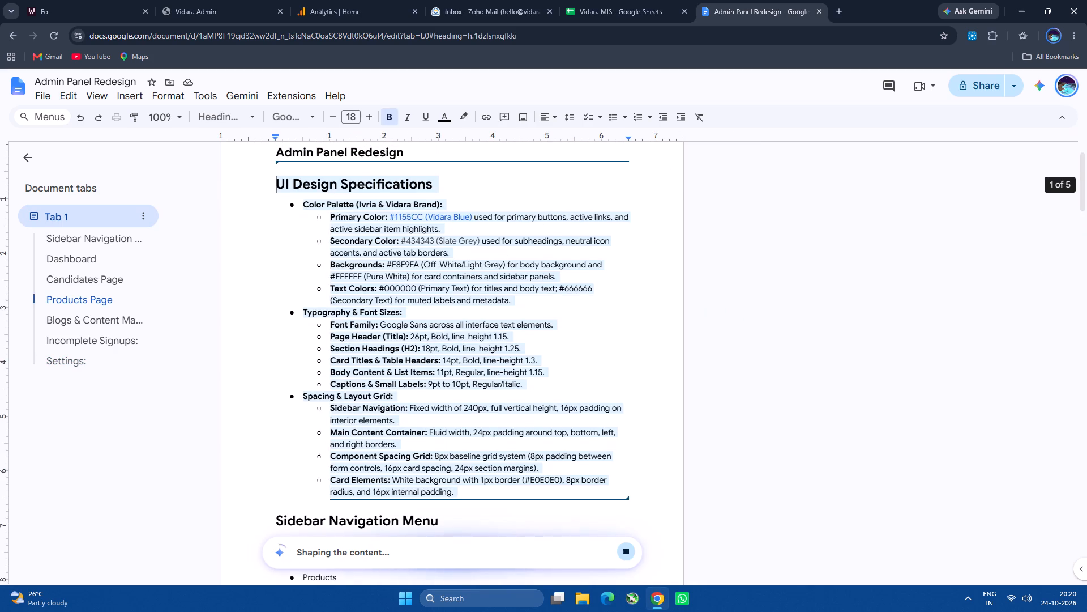
scroll(555, 427, down, 4)
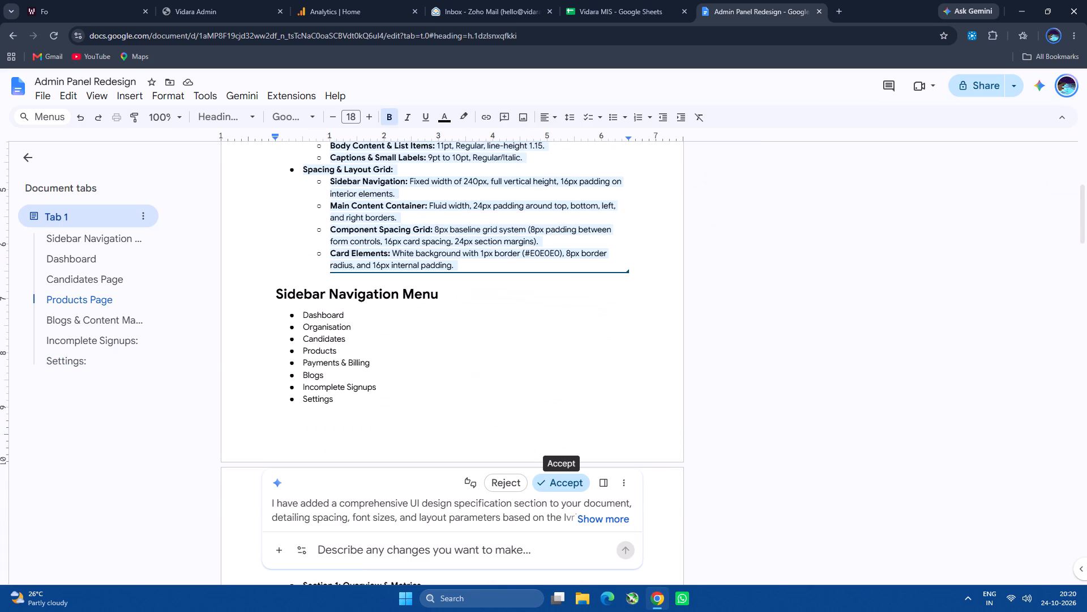
scroll(555, 427, down, 3)
scroll(555, 427, up, 1)
scroll(555, 427, down, 4)
scroll(555, 426, up, 7)
scroll(555, 426, down, 1)
scroll(555, 426, up, 4)
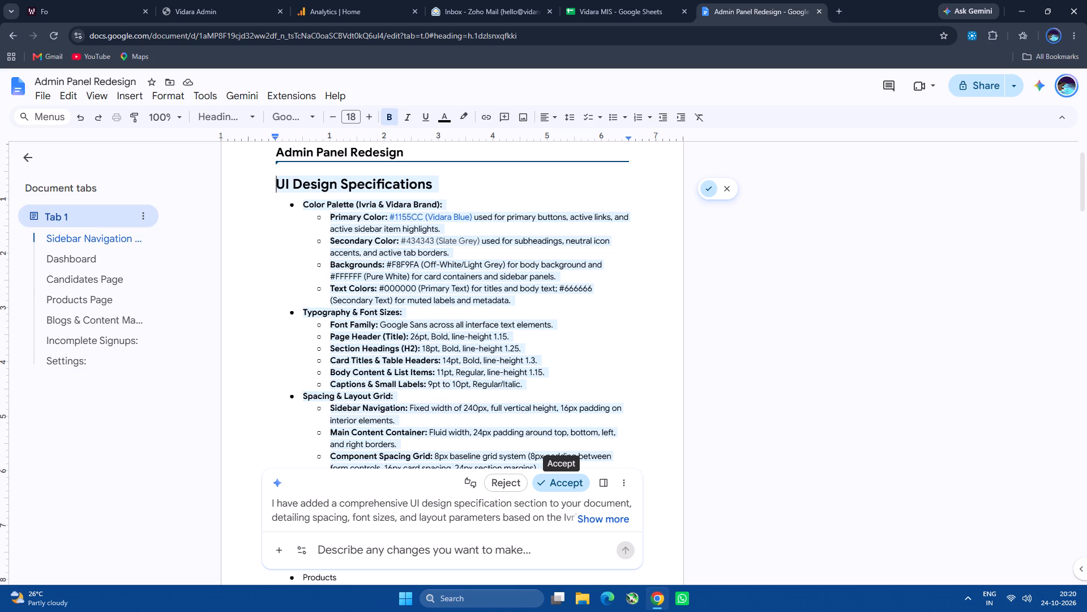
click(295, 254)
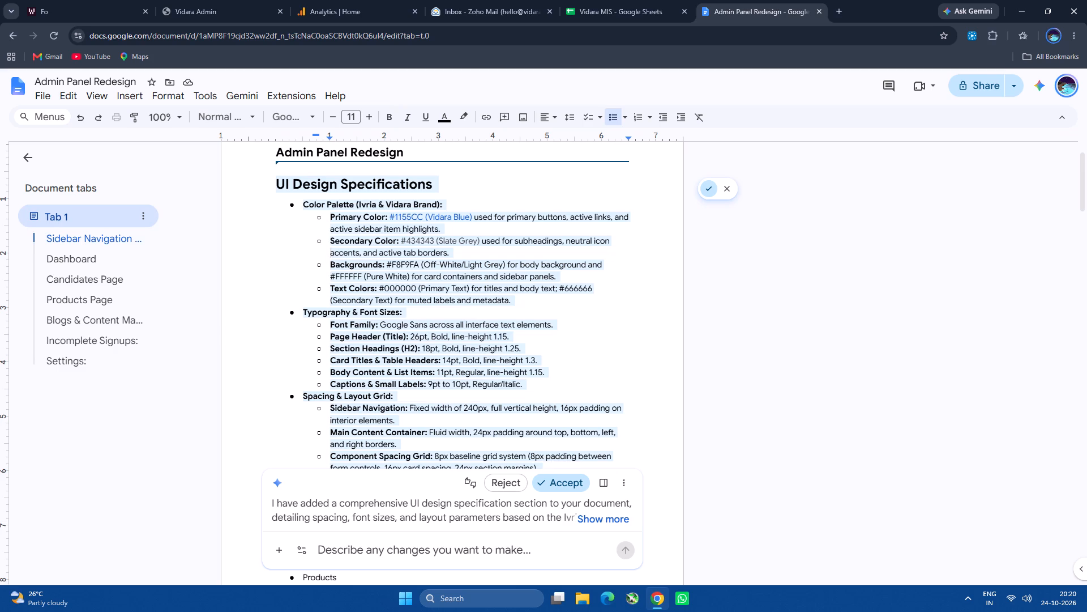
Look up the proposed primary color #1155CC with a Google search in a new tab to preview its shade.
drag(421, 216, 389, 215)
key(ctrl+c)
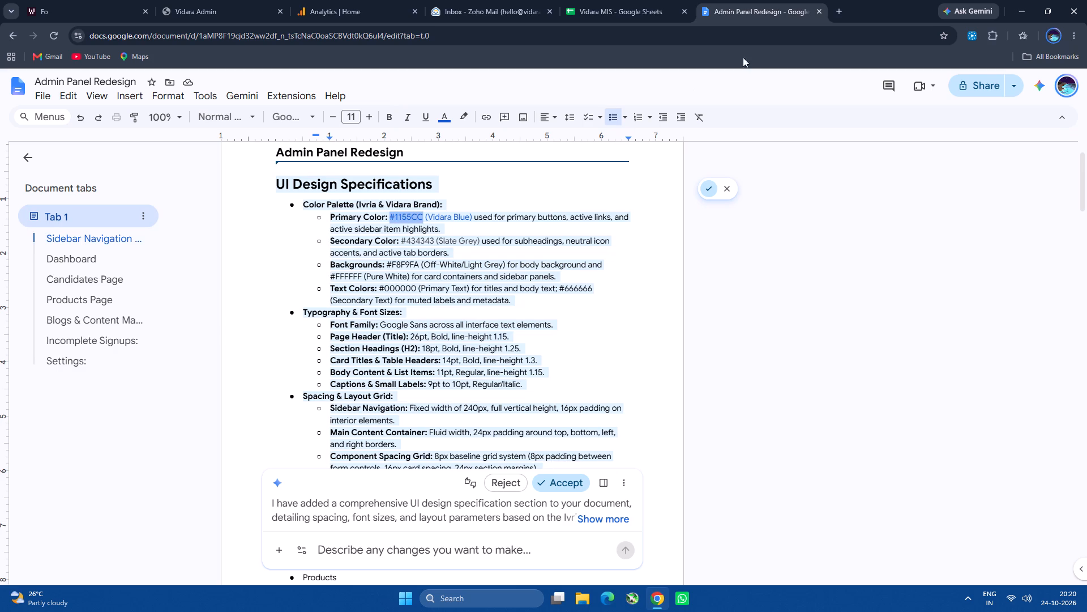
click(842, 11)
key(ctrl+v)
key(Return)
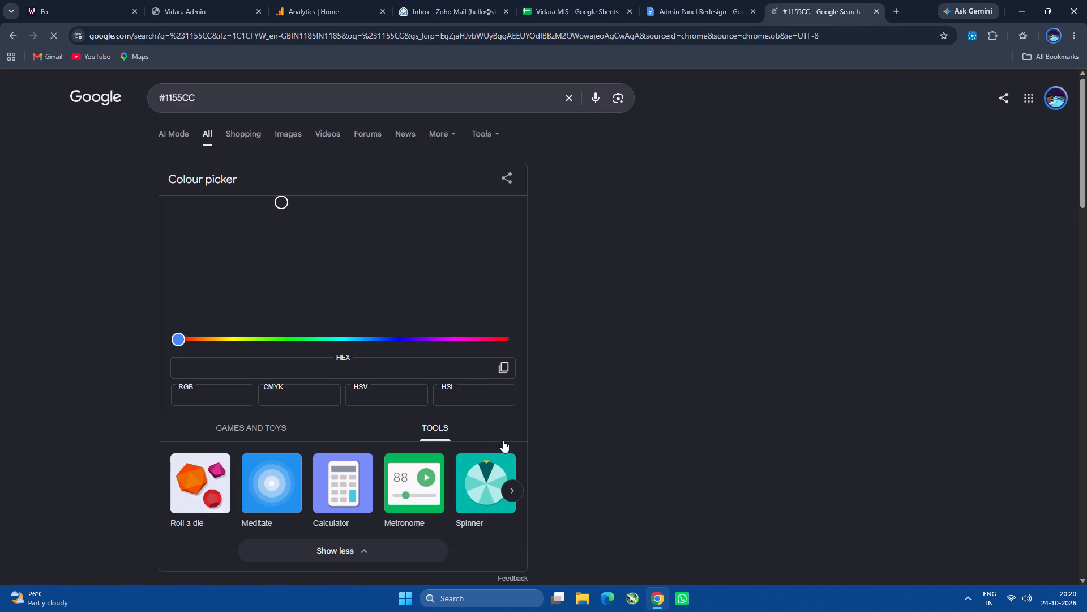
scroll(503, 440, down, 4)
scroll(504, 440, up, 5)
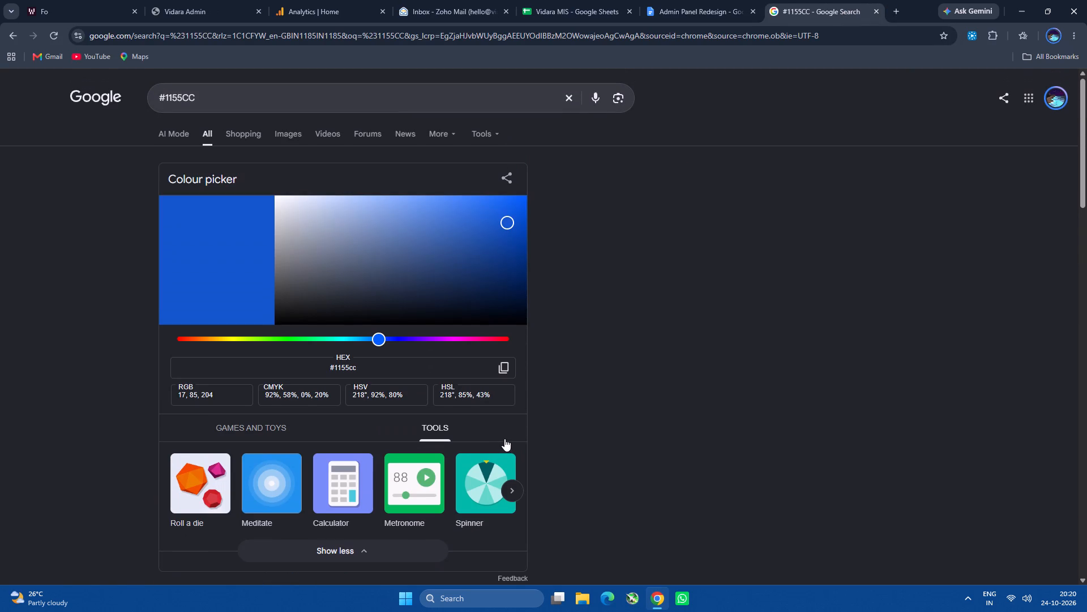
Back in the Admin Panel Redesign document, delete all four sub-bullets under "Color Palette (Ivria & Vidara Brand)" and that heading's trailing colon.
click(683, 0)
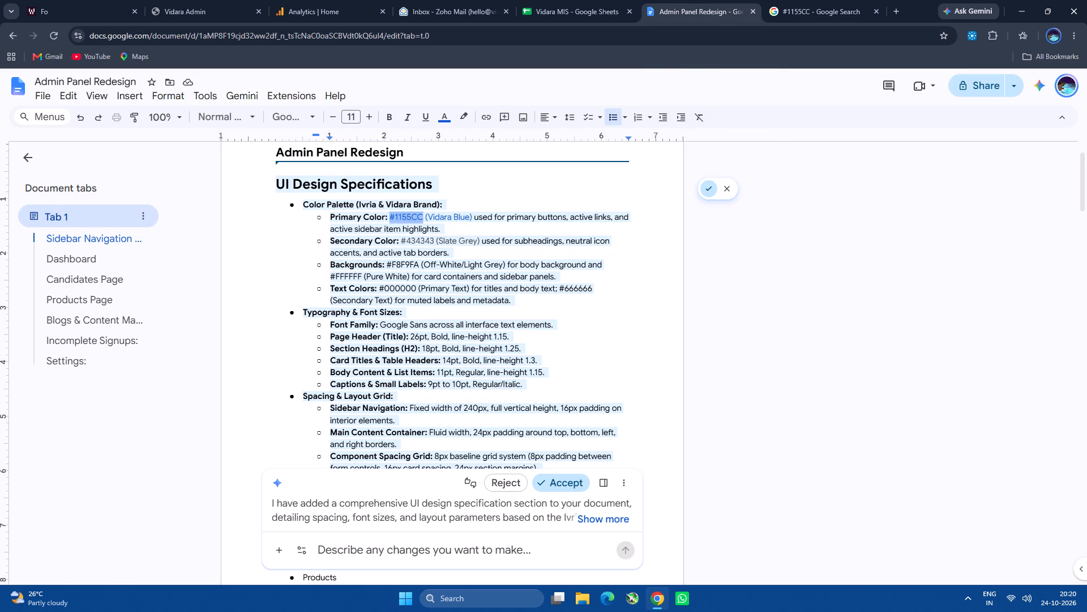
drag(519, 303, 320, 215)
key(BackSpace)
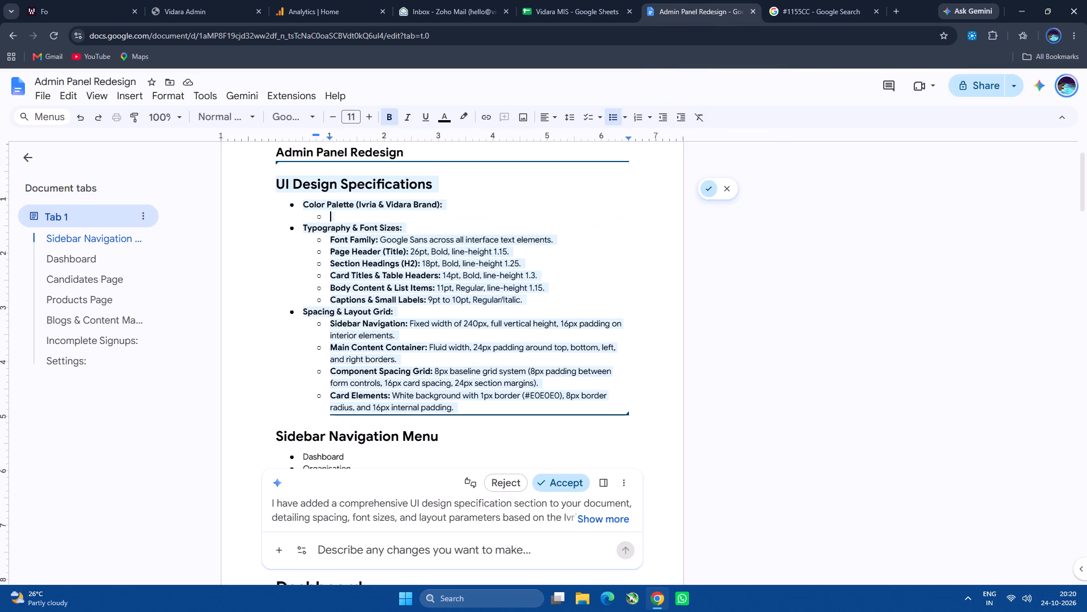
key(BackSpace)
key(BackSpace)
key(BackSpace)
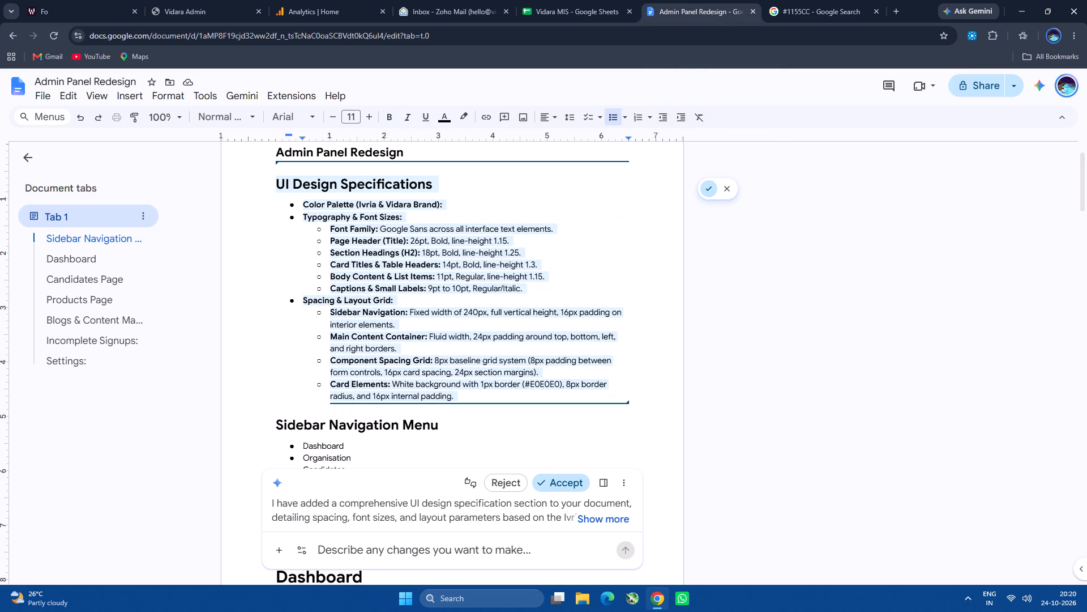
key(BackSpace)
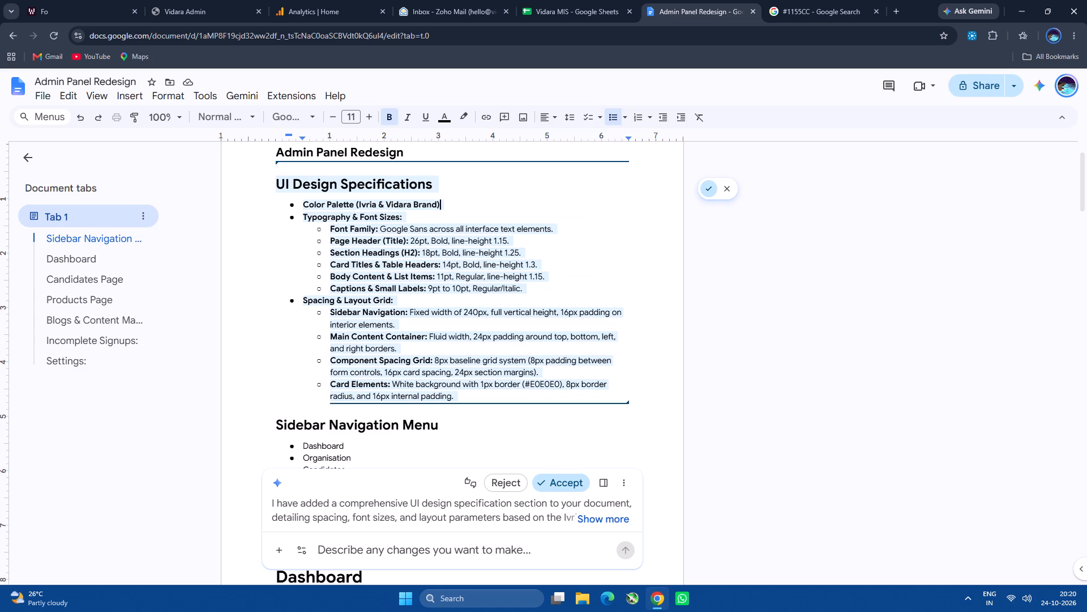
Delete the font name "Google Sans" from the Font Family bullet under Typography & Font Sizes.
drag(425, 228, 411, 227)
drag(411, 227, 382, 226)
key(BackSpace)
key(Right)
key(BackSpace)
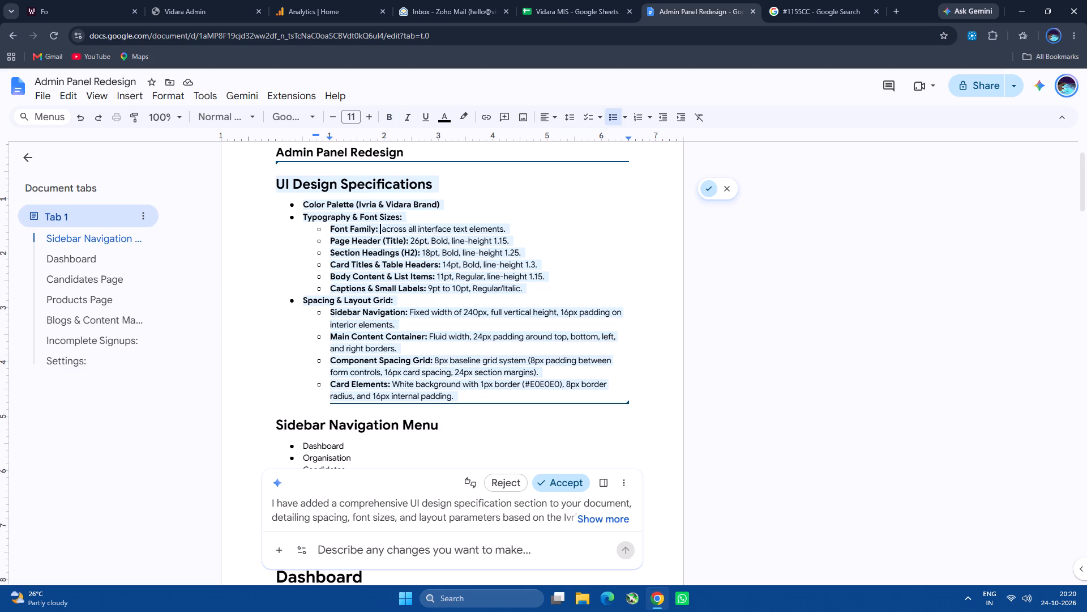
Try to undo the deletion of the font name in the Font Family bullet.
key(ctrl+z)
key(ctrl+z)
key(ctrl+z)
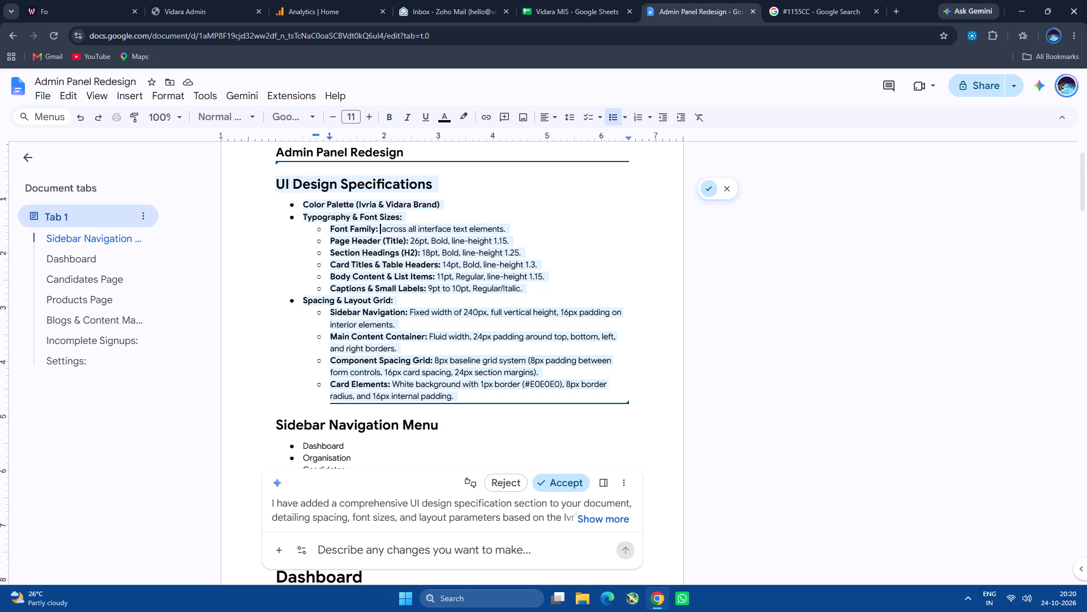